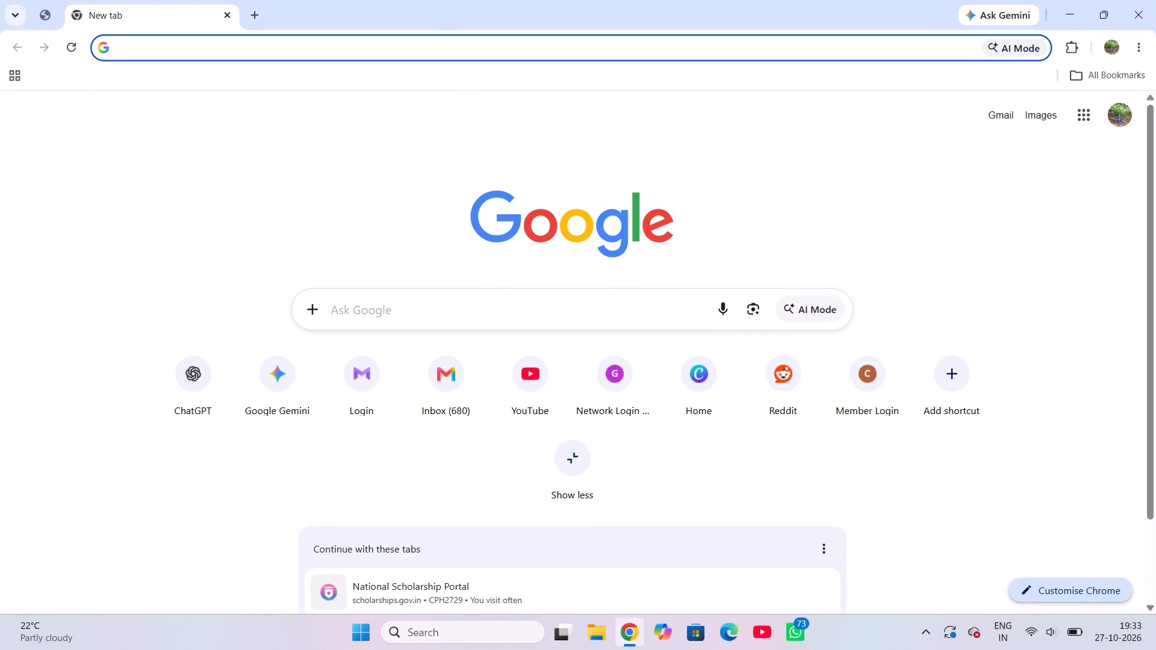
Open the Canva home page and dismiss the Canva Business free trial offer.
{"action": "left_click", "coordinate": [707, 397]}
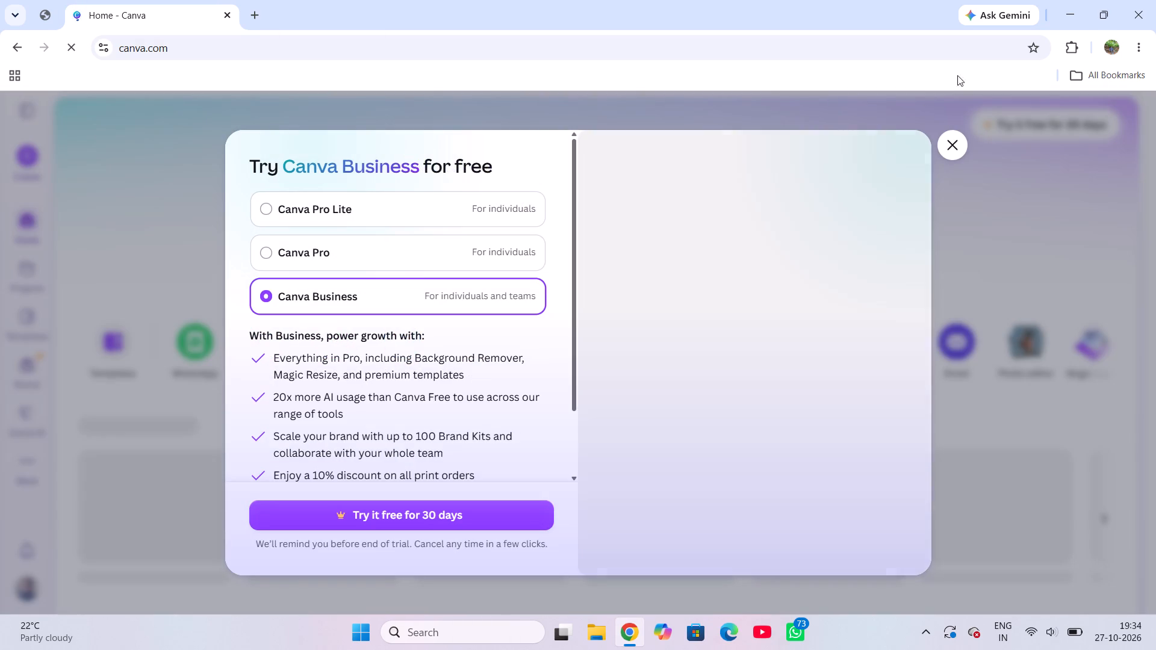
{"action": "left_click", "coordinate": [951, 142]}
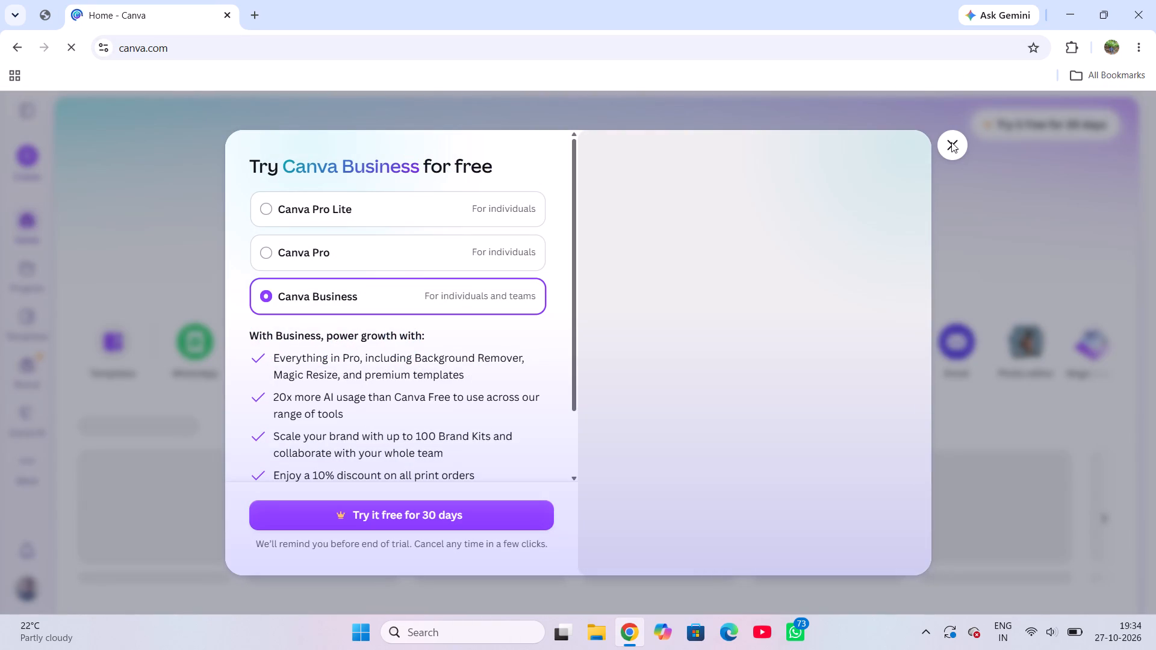
{"action": "left_click", "coordinate": [951, 142]}
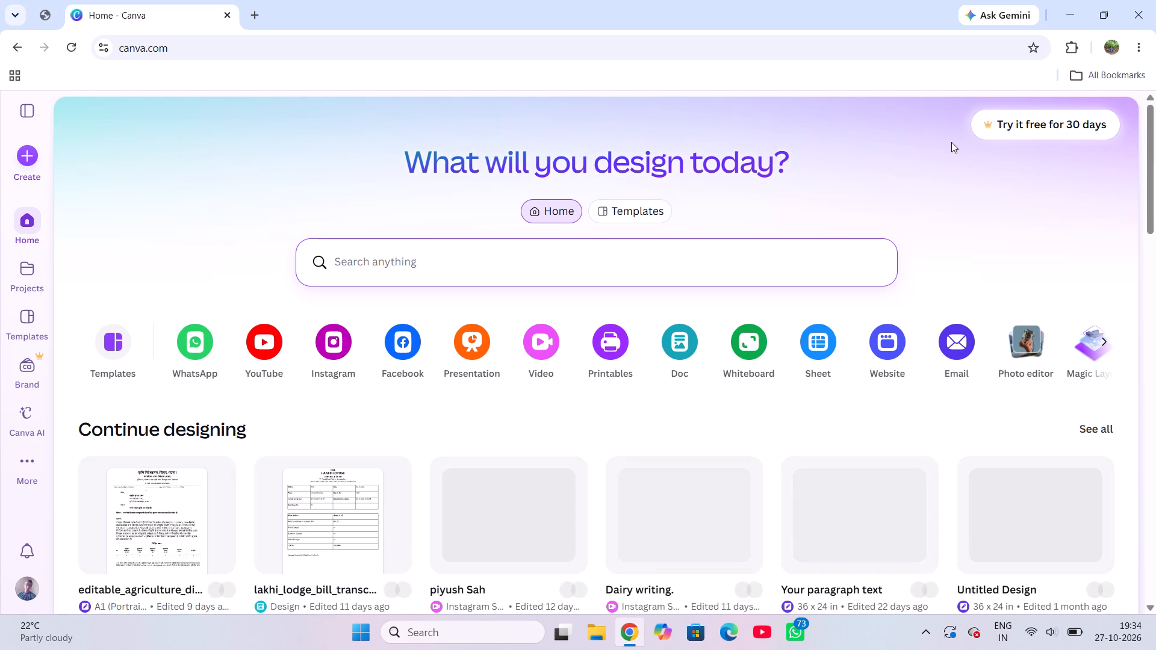
Open the lakhi_lodge_bill_transcription_editable.docx design from the recent designs on the home page.
{"action": "scroll", "coordinate": [951, 142], "scroll_direction": "down", "scroll_amount": 1}
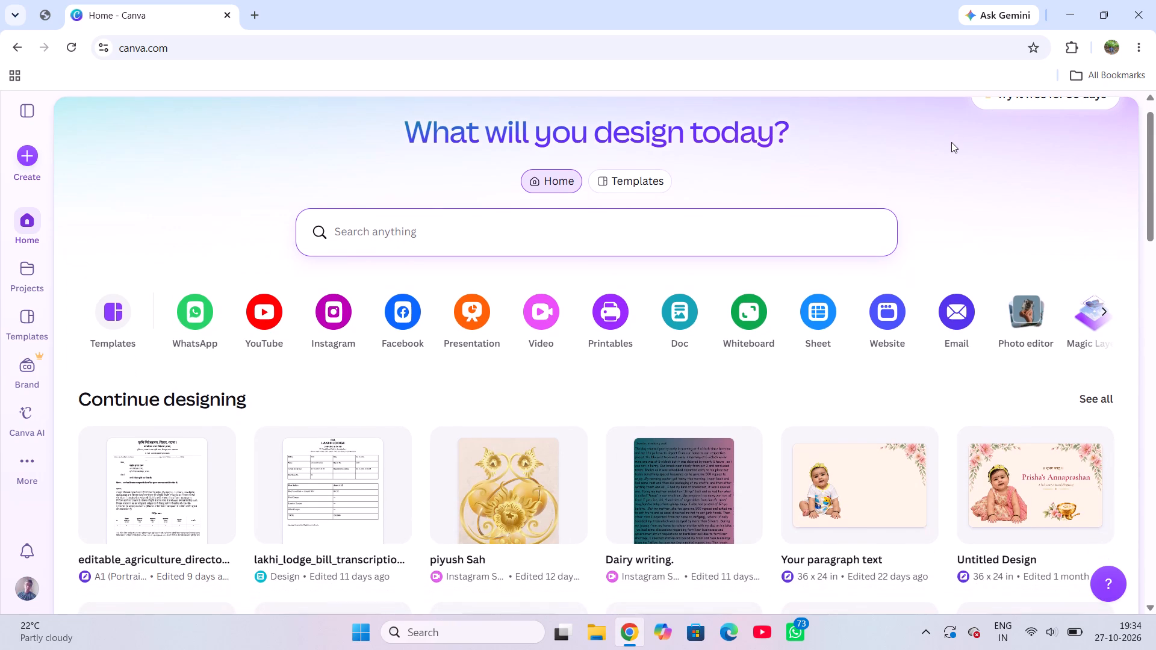
{"action": "scroll", "coordinate": [951, 142], "scroll_direction": "down", "scroll_amount": 1}
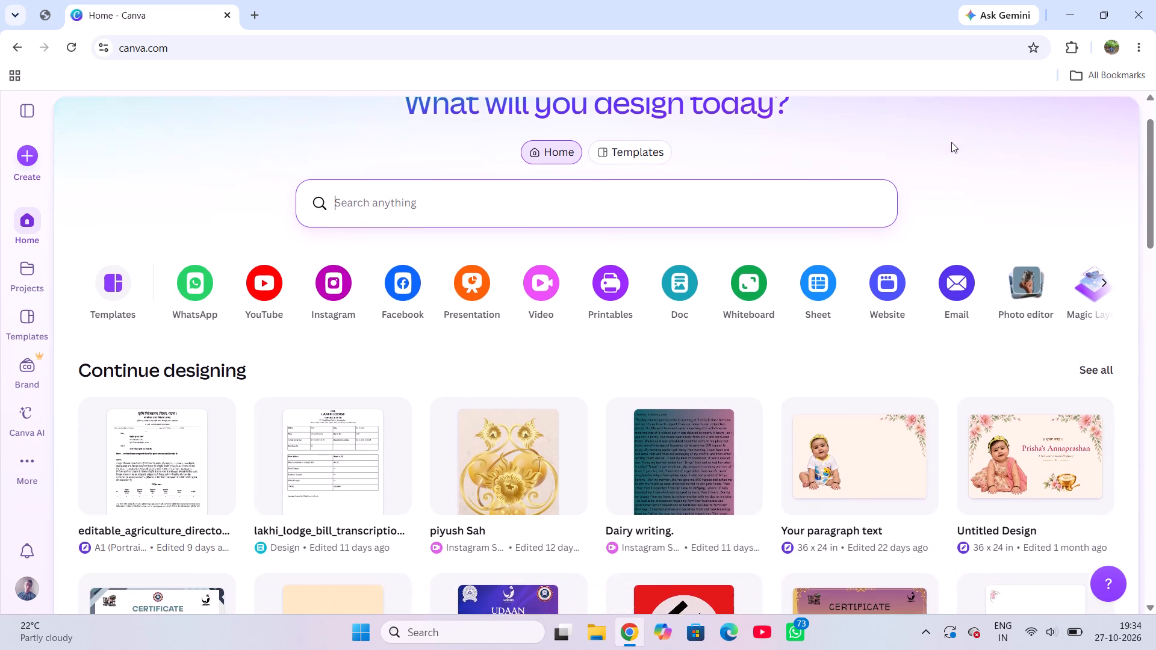
{"action": "scroll", "coordinate": [951, 142], "scroll_direction": "down", "scroll_amount": 2}
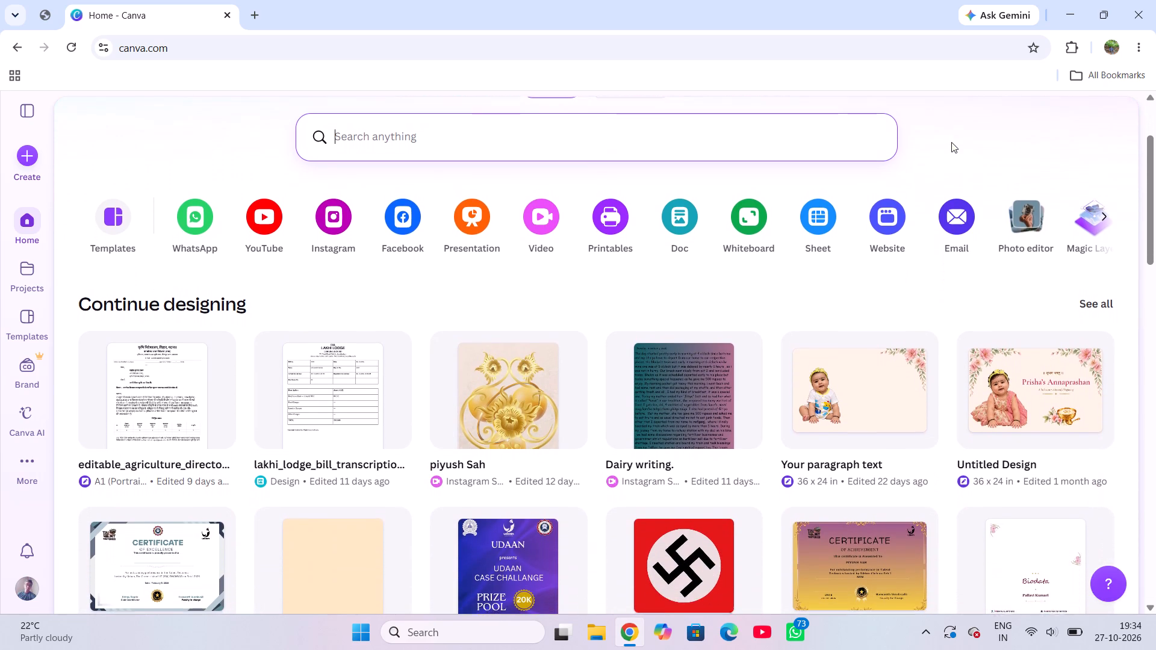
{"action": "scroll", "coordinate": [951, 142], "scroll_direction": "down", "scroll_amount": 2}
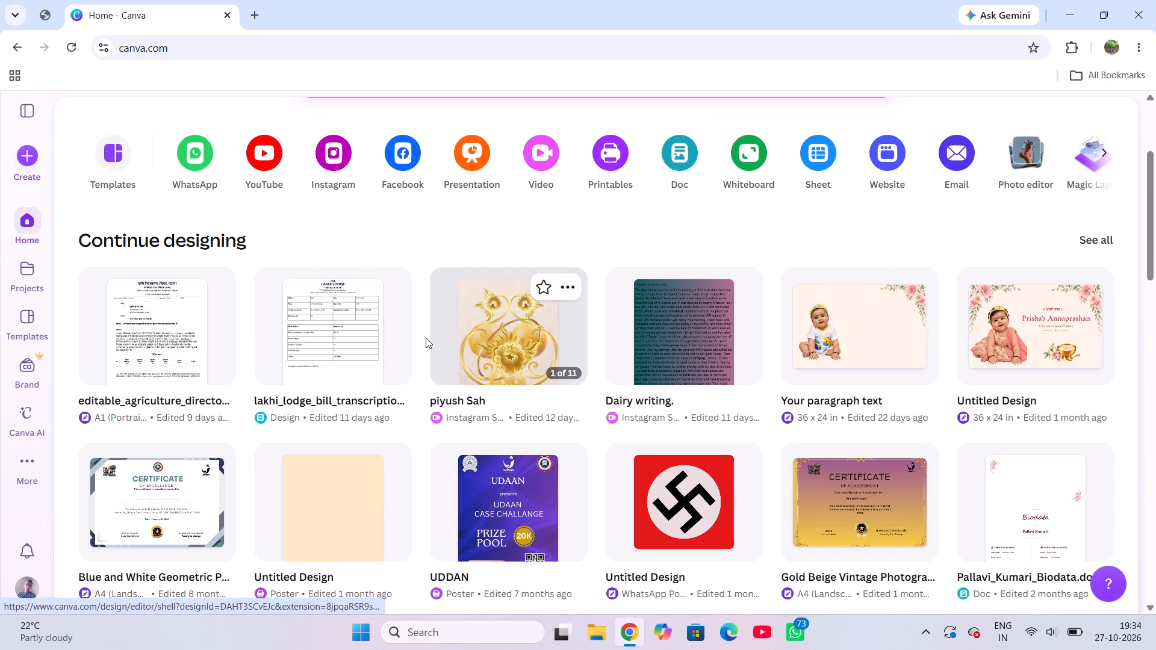
{"action": "left_click", "coordinate": [376, 364]}
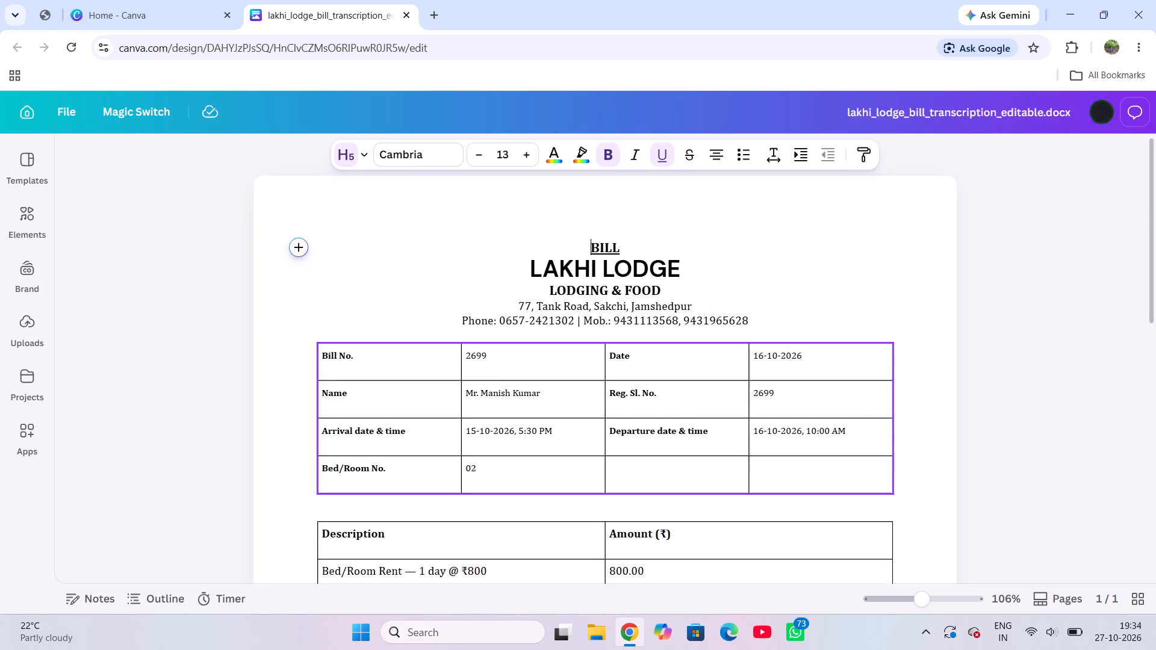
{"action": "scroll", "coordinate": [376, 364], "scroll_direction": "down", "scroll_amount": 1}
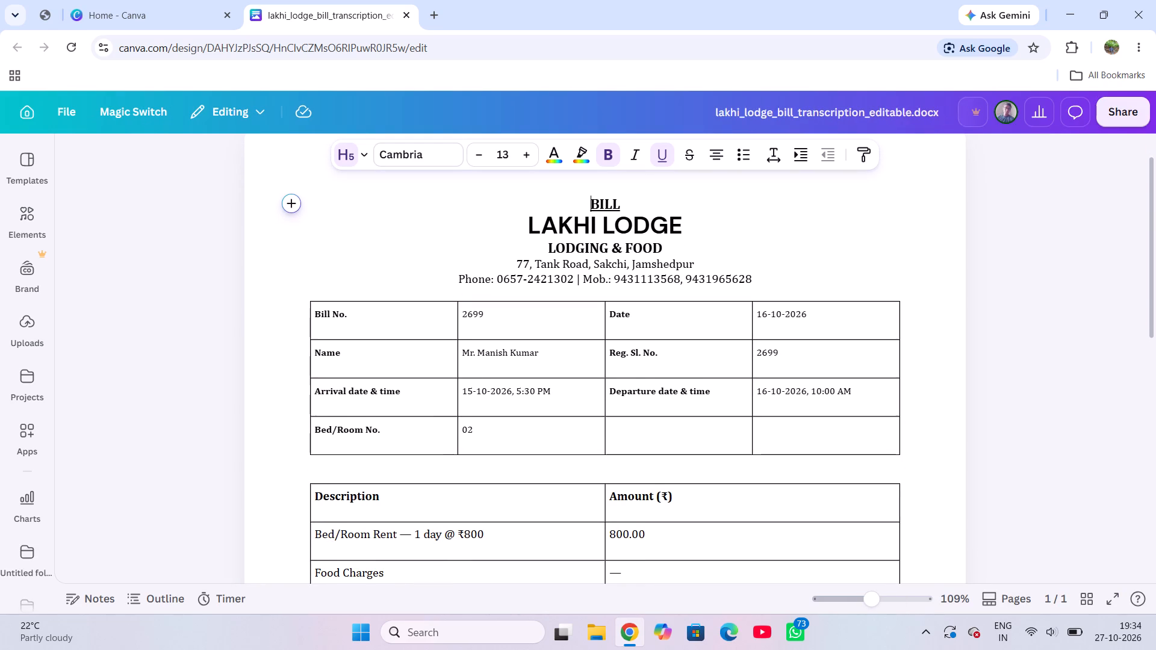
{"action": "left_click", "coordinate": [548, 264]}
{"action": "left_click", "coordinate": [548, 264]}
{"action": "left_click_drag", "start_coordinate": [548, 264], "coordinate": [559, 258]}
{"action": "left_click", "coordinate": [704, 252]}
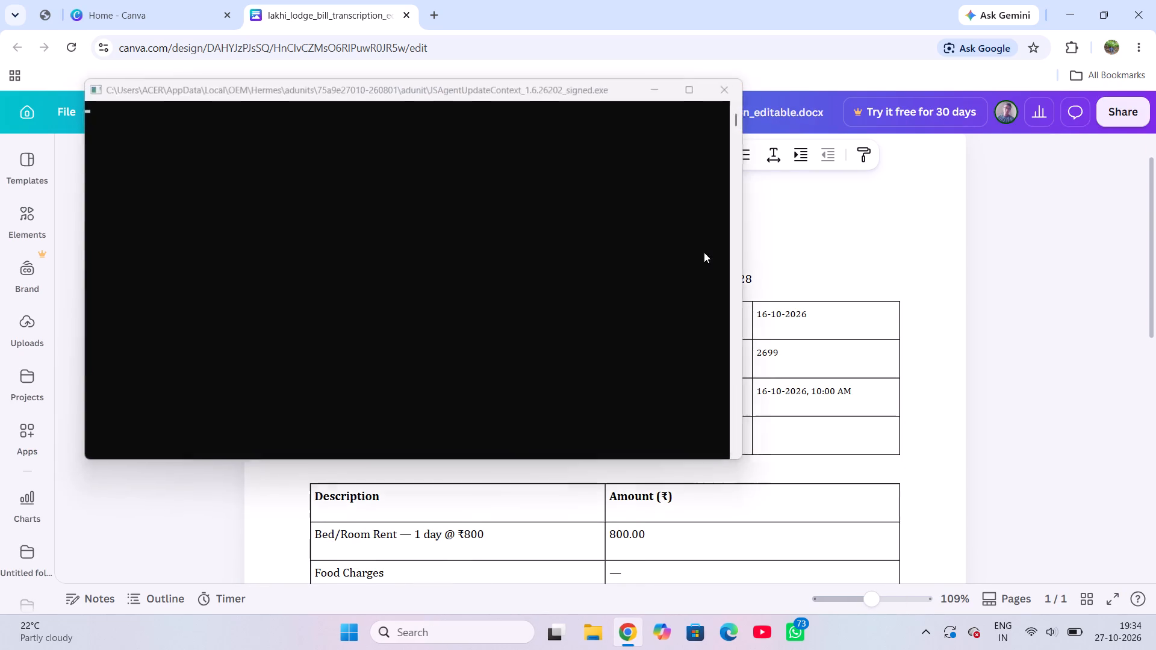
Replace the dash in the Food Charges row's amount cell with 200.00.
{"action": "scroll", "coordinate": [704, 252], "scroll_direction": "down", "scroll_amount": 1}
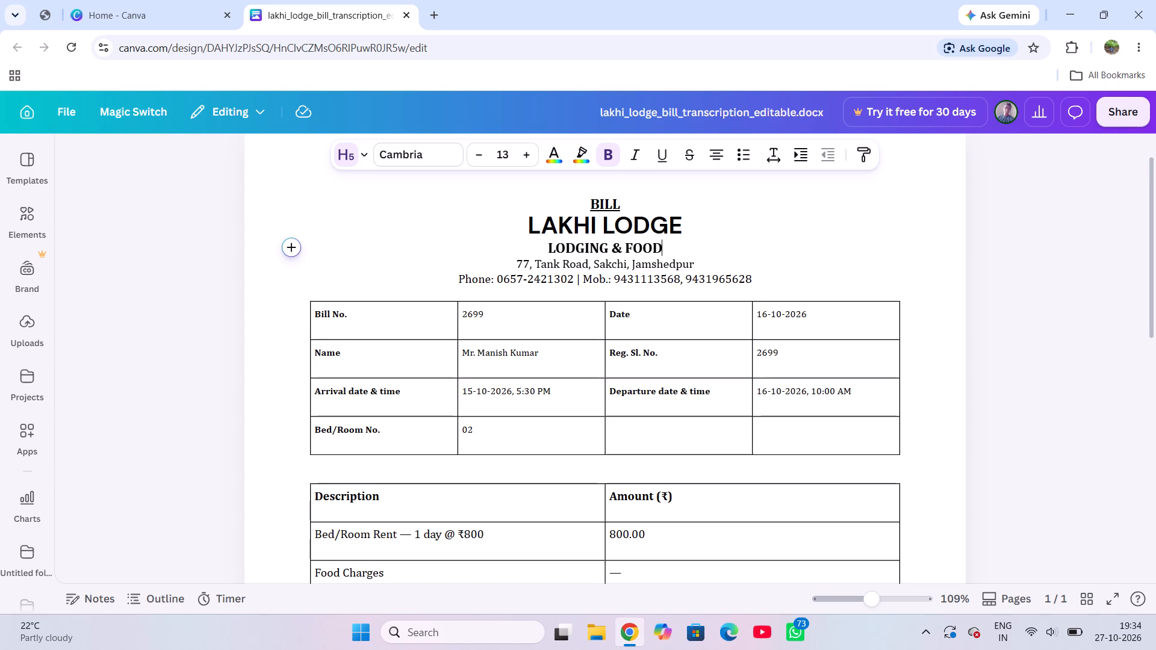
{"action": "scroll", "coordinate": [703, 251], "scroll_direction": "down", "scroll_amount": 4}
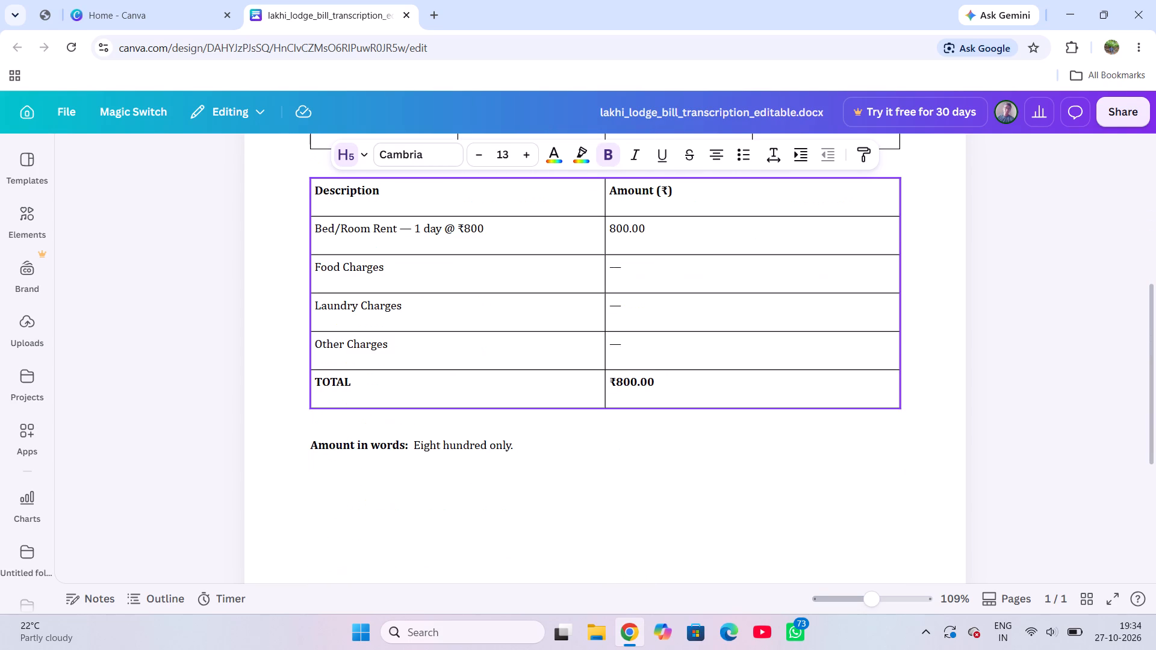
{"action": "left_click", "coordinate": [651, 268]}
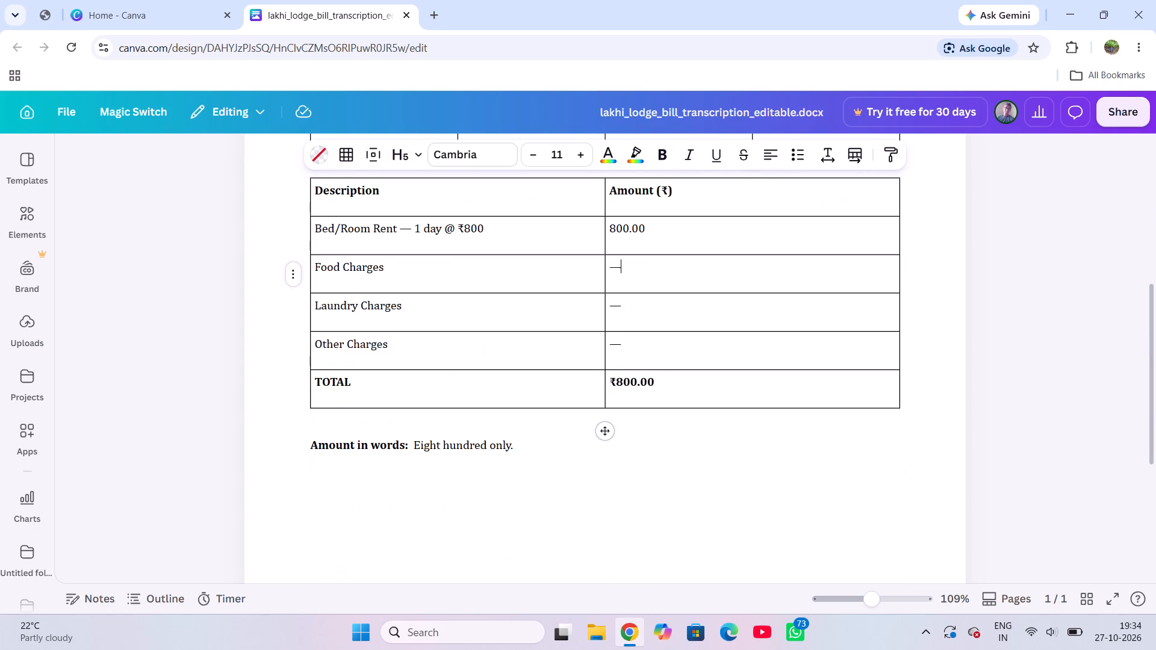
{"action": "left_click", "coordinate": [651, 268]}
{"action": "key", "text": "BackSpace"}
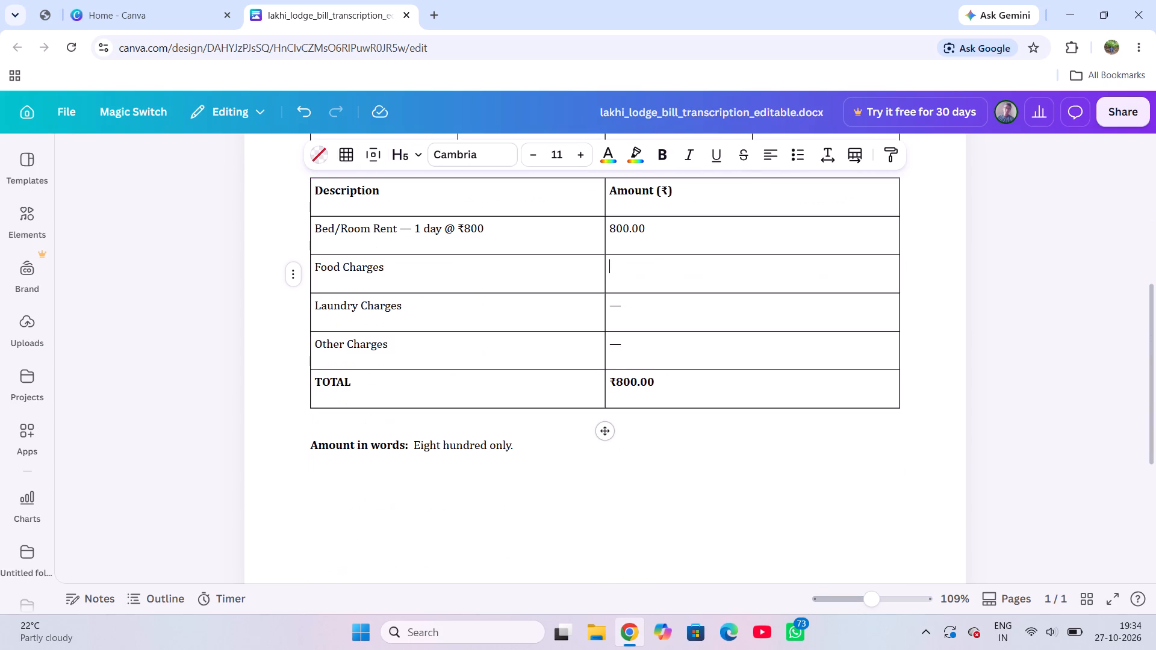
{"action": "type", "text": "200"}
{"action": "key", "text": "period"}
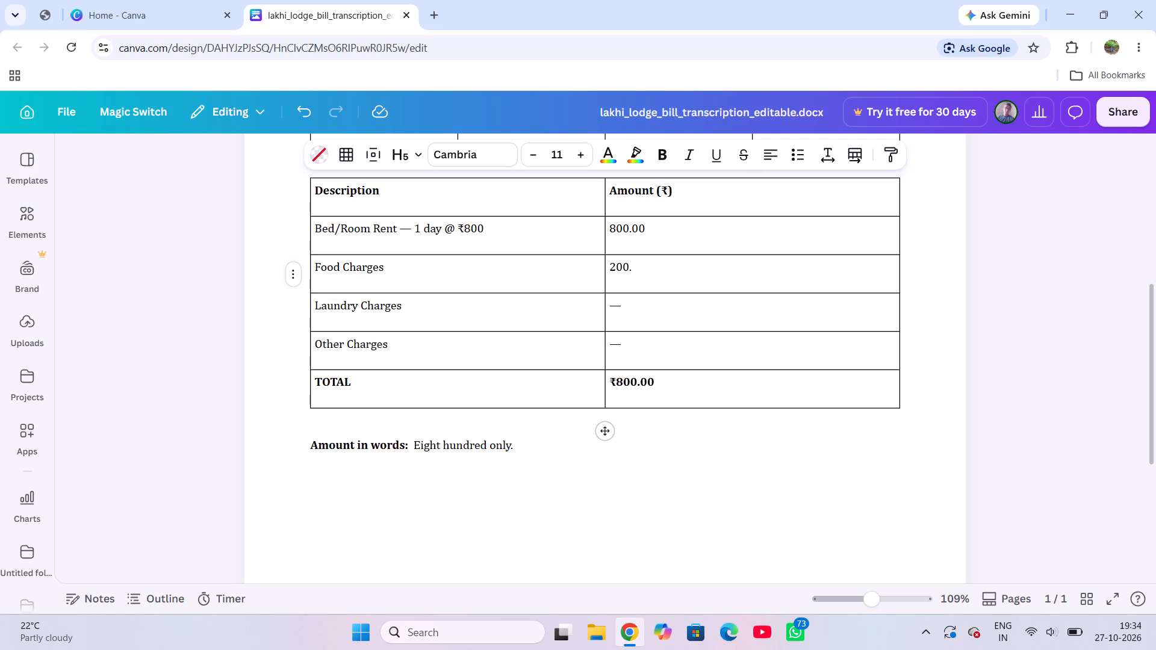
{"action": "type", "text": "00"}
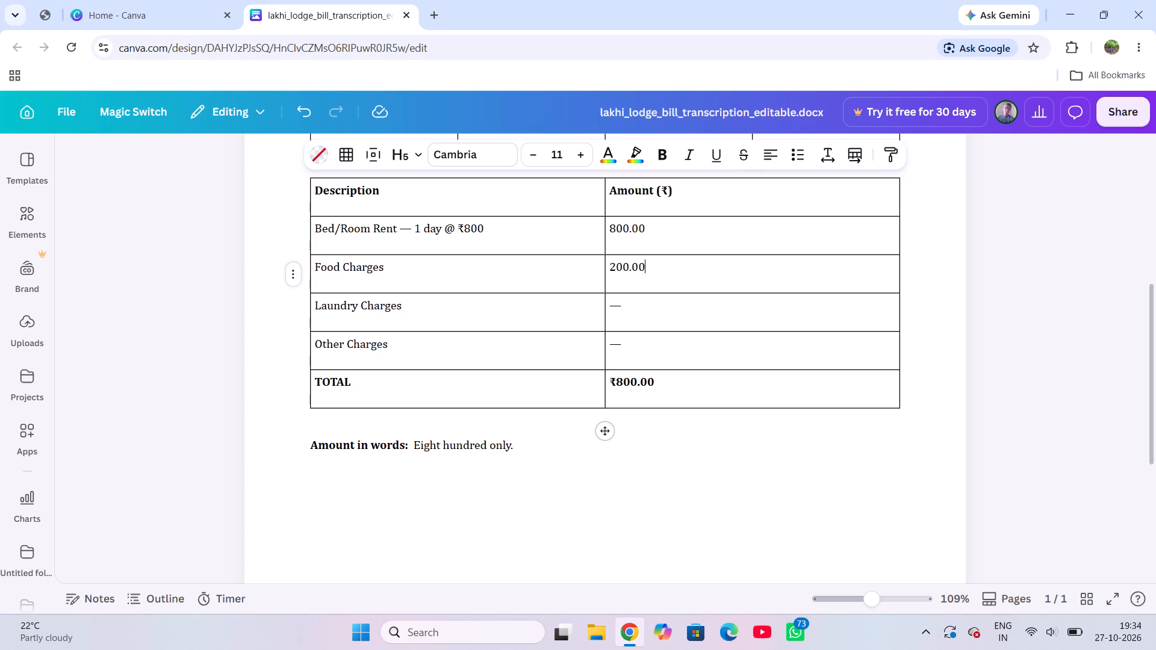
Make the TOTAL row of the charges table taller by extending the table's lower border downward.
{"action": "left_click", "coordinate": [497, 281]}
{"action": "left_click", "coordinate": [491, 264]}
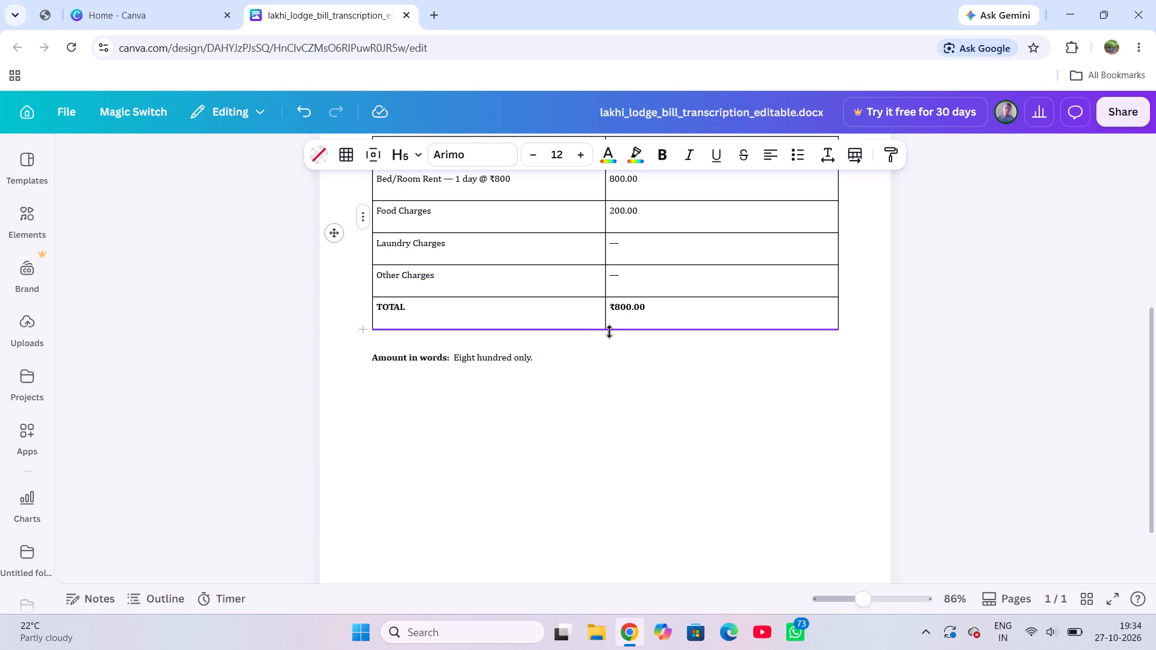
{"action": "left_click_drag", "start_coordinate": [611, 332], "coordinate": [617, 382]}
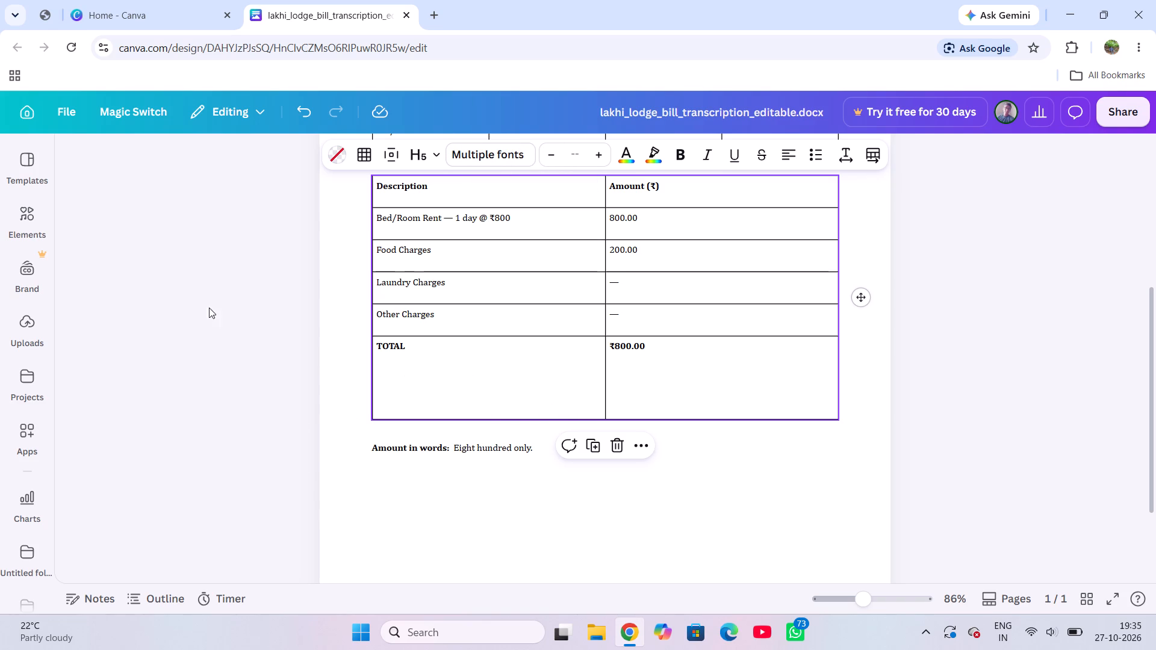
Search the elements library for "line".
{"action": "left_click", "coordinate": [20, 226]}
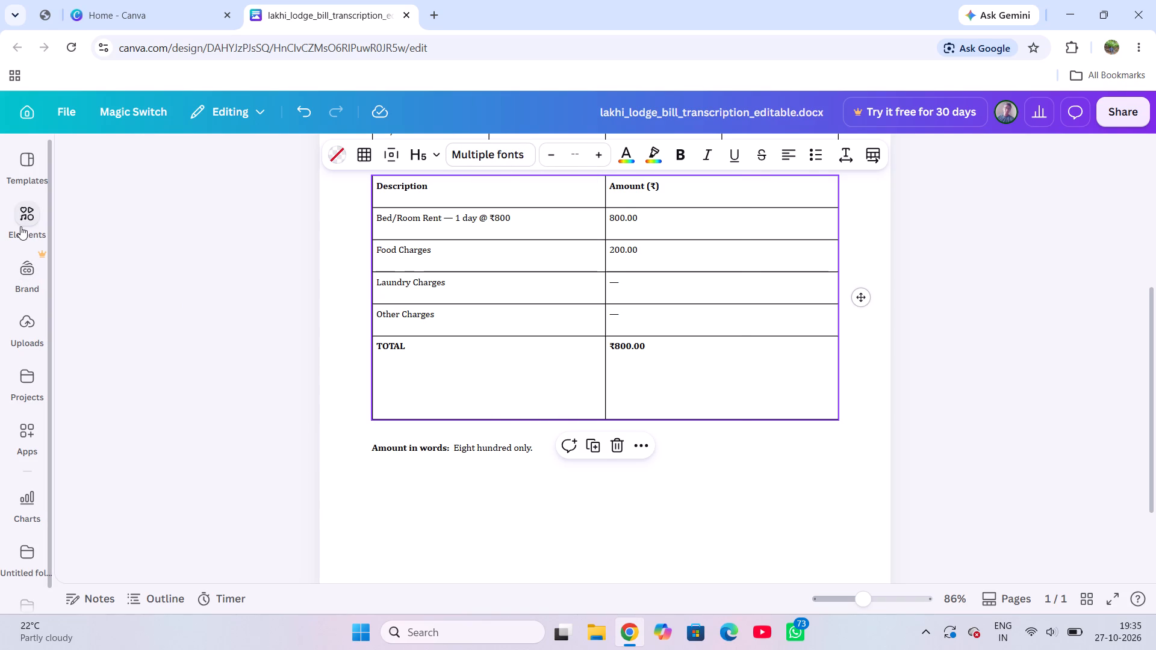
{"action": "left_click", "coordinate": [163, 157]}
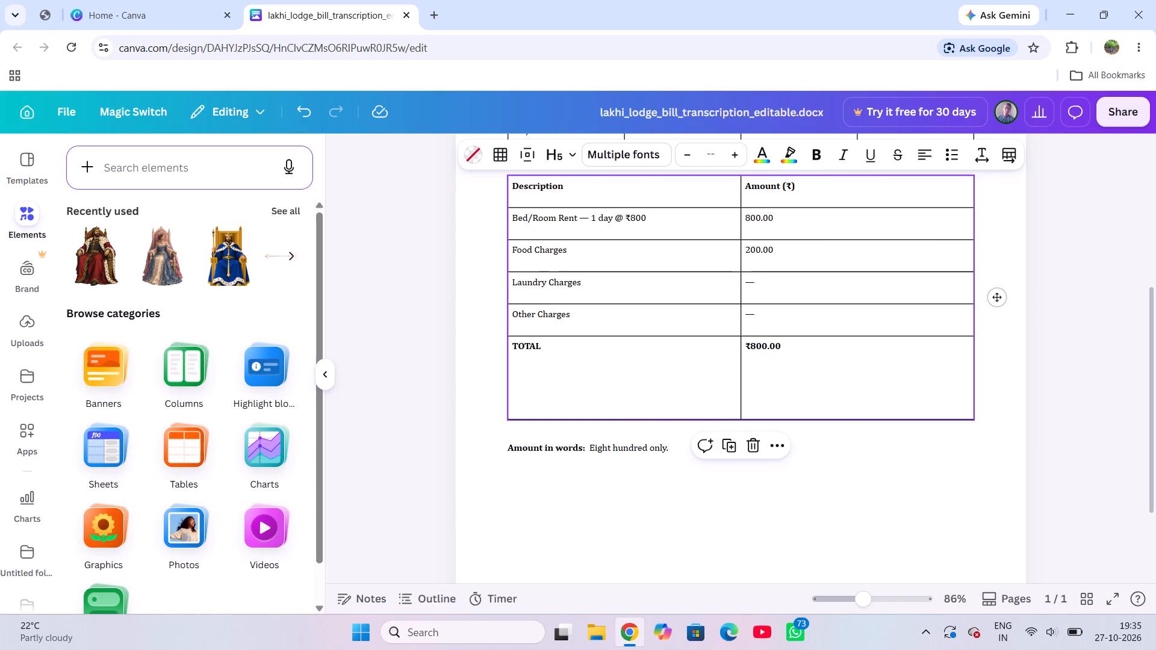
{"action": "type", "text": "line"}
{"action": "left_click", "coordinate": [148, 170]}
{"action": "type", "text": "line"}
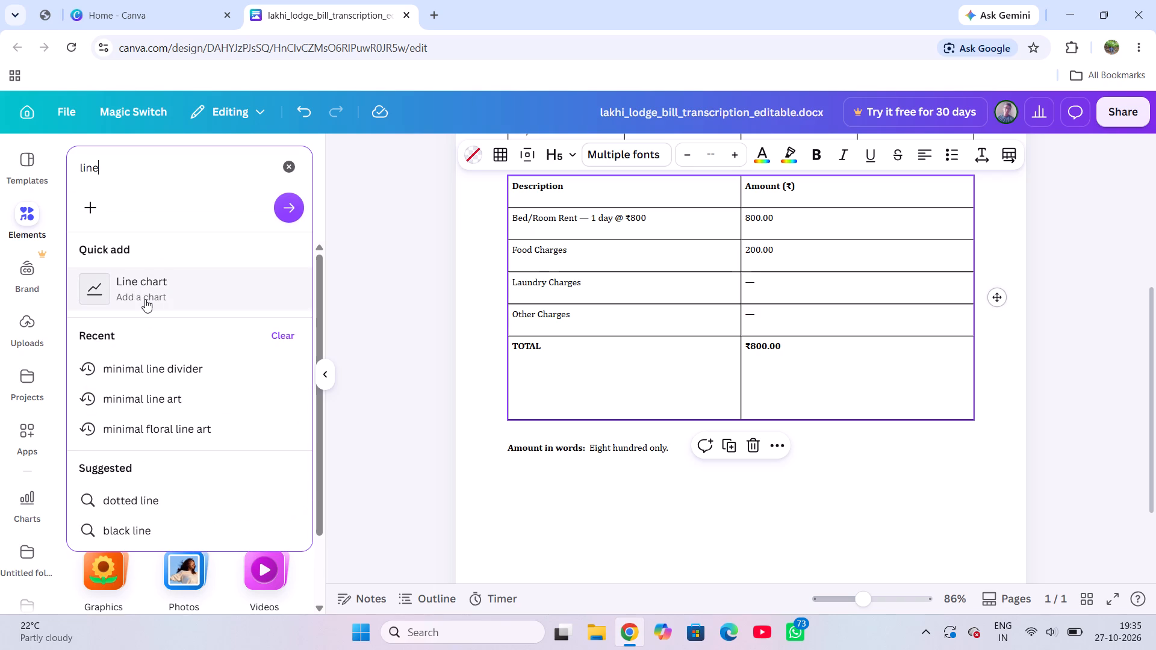
{"action": "left_click", "coordinate": [284, 217]}
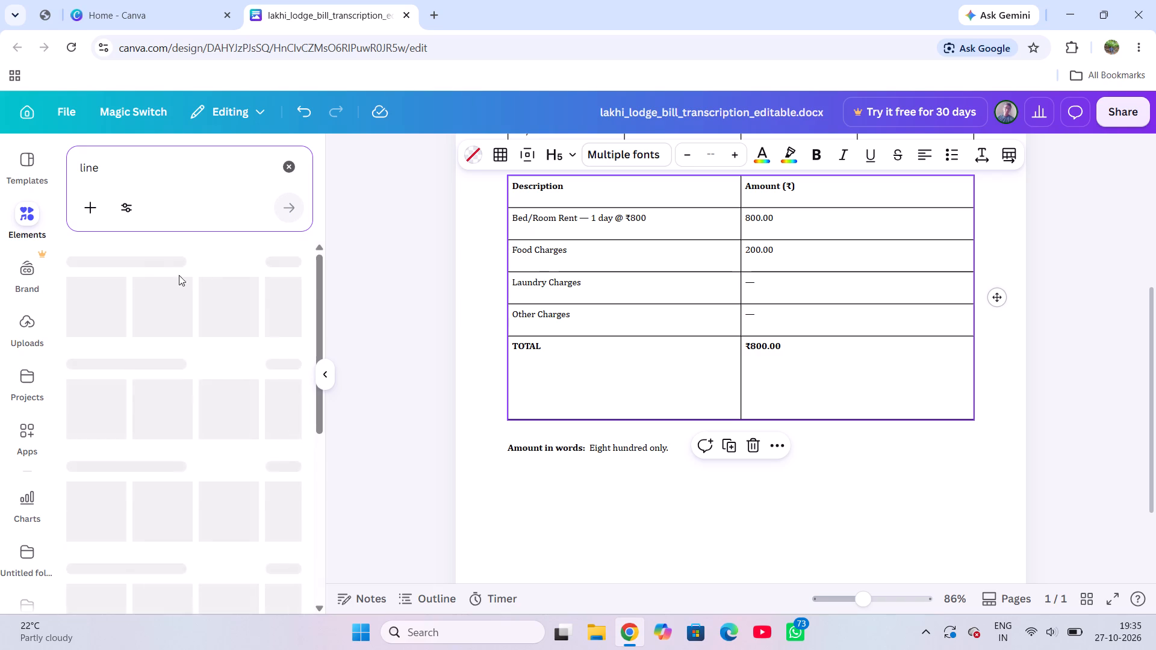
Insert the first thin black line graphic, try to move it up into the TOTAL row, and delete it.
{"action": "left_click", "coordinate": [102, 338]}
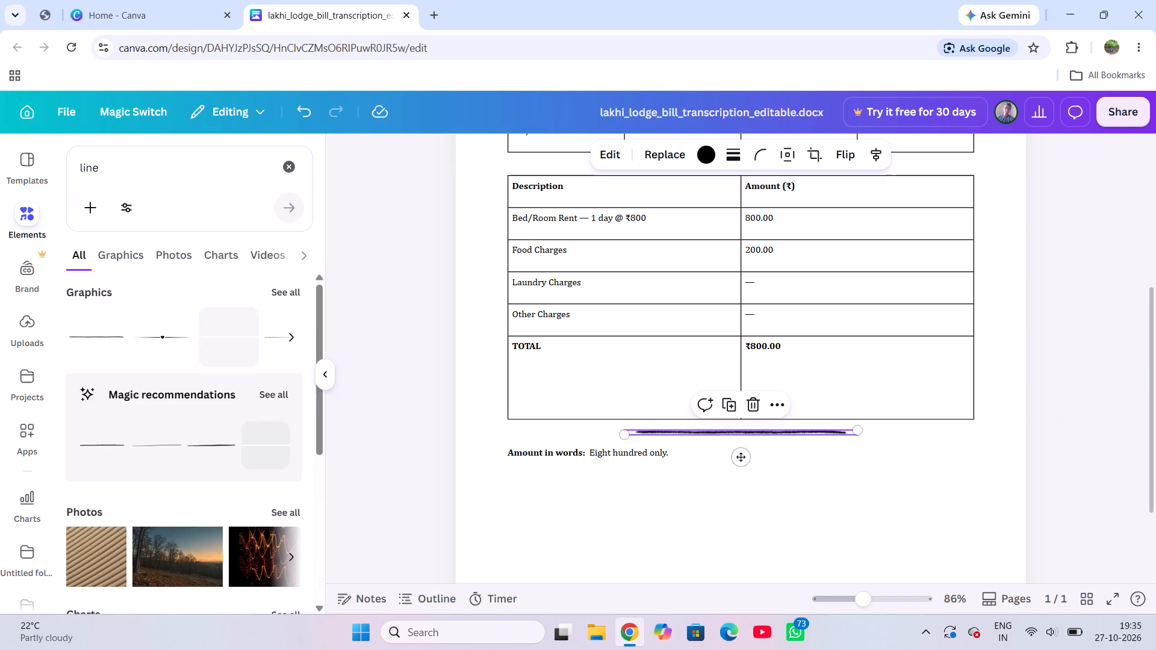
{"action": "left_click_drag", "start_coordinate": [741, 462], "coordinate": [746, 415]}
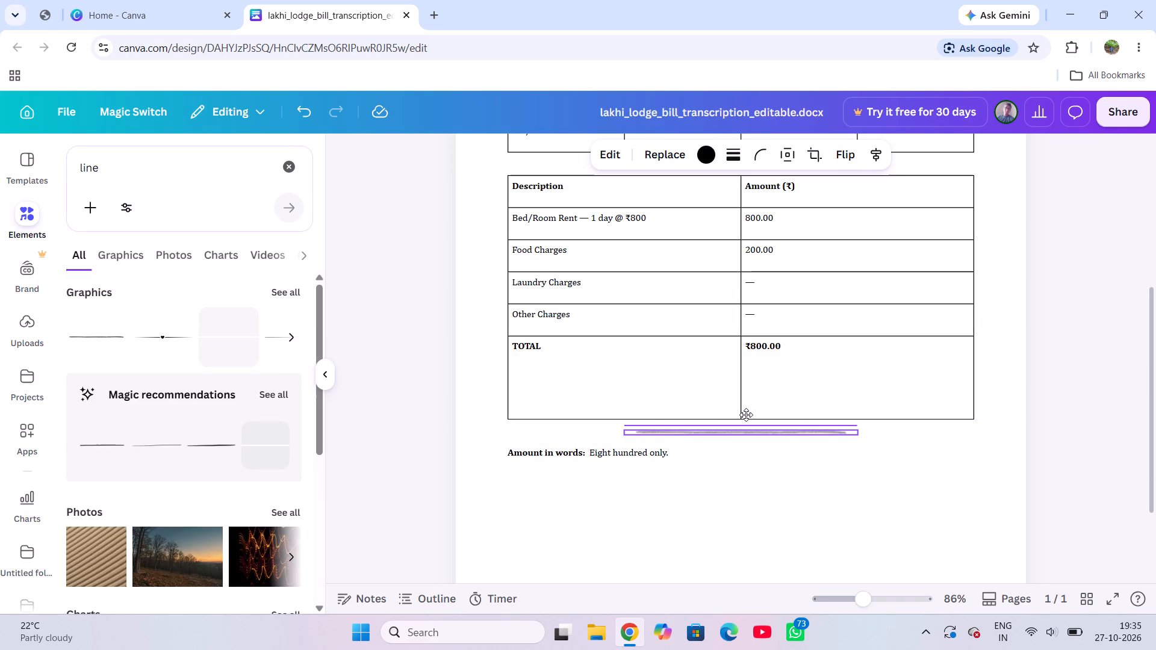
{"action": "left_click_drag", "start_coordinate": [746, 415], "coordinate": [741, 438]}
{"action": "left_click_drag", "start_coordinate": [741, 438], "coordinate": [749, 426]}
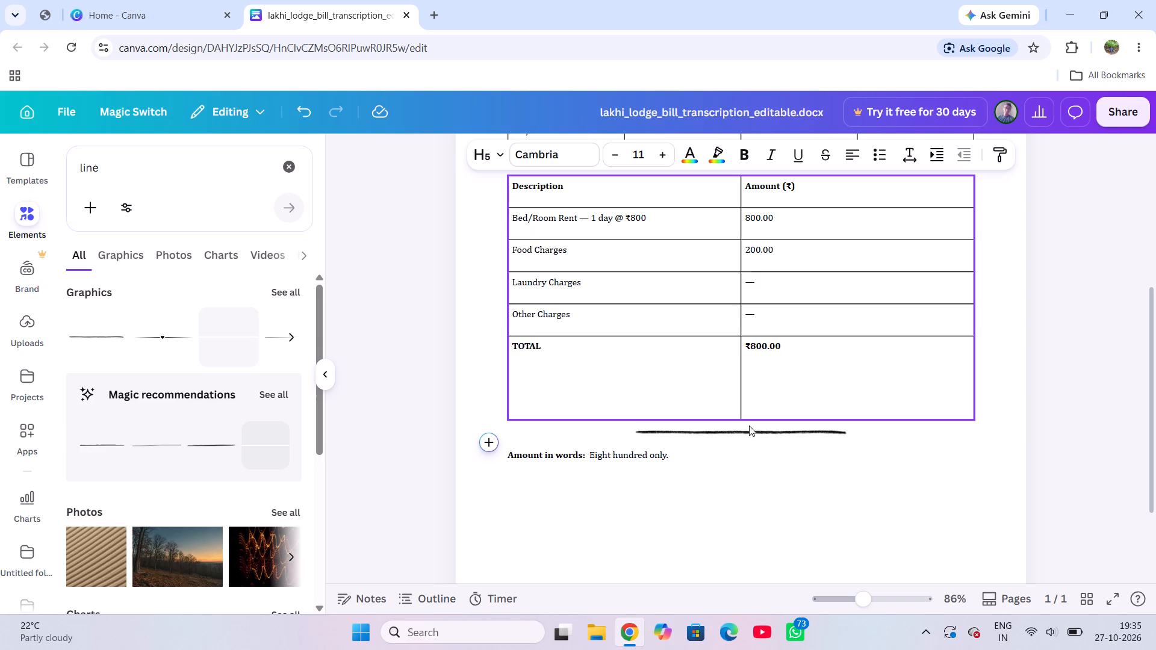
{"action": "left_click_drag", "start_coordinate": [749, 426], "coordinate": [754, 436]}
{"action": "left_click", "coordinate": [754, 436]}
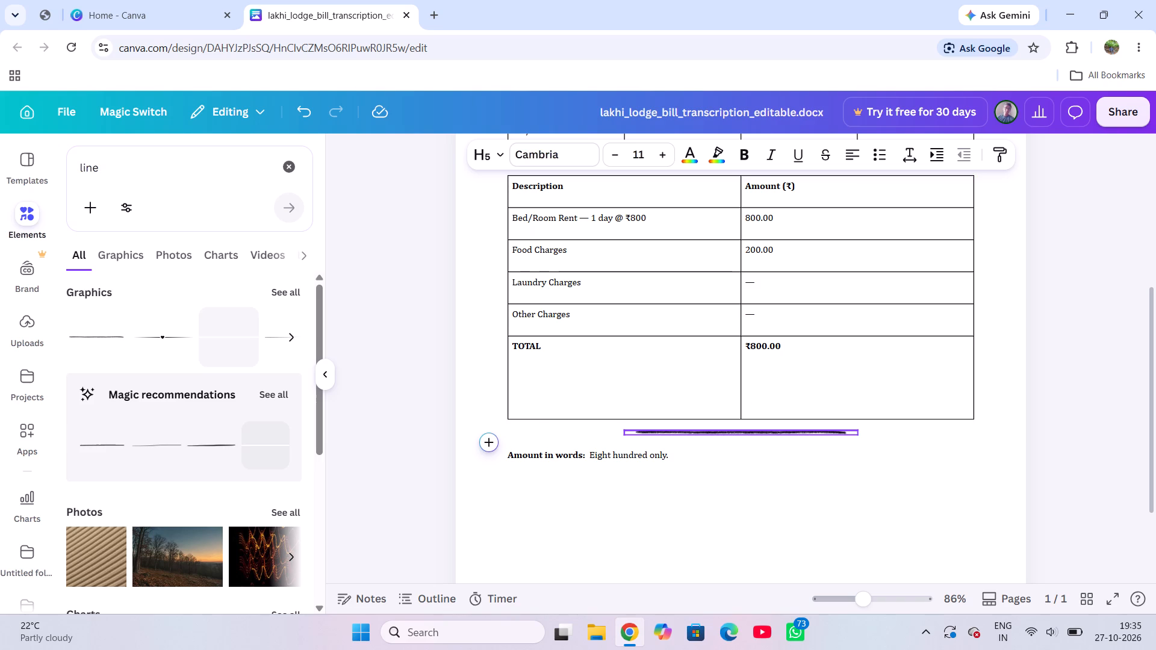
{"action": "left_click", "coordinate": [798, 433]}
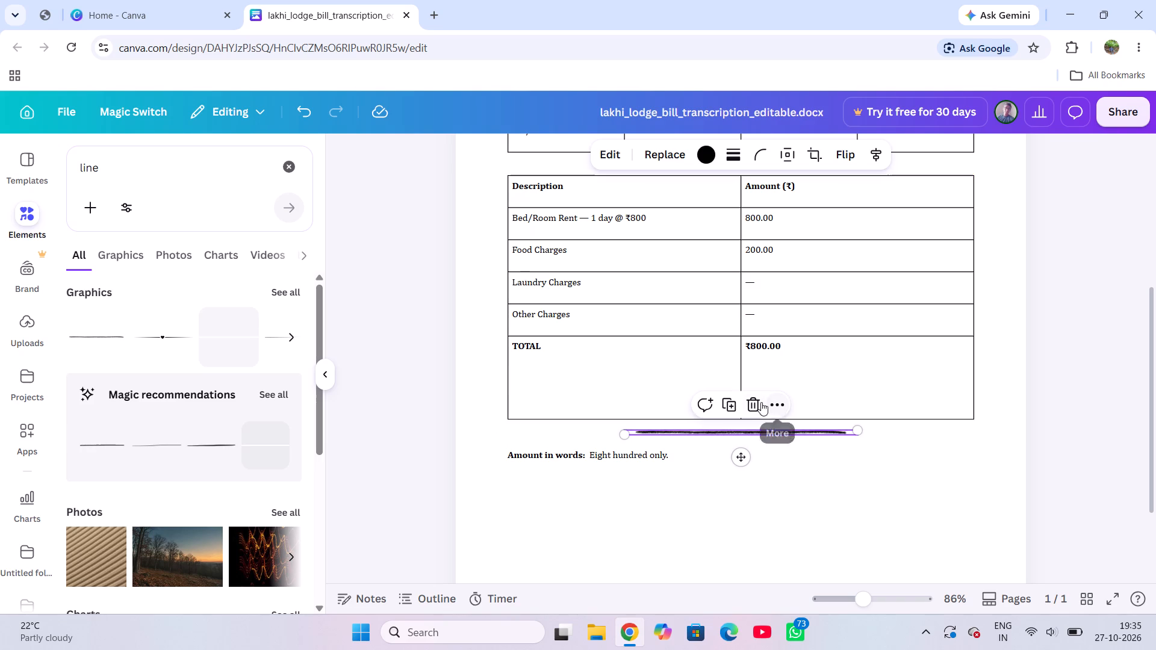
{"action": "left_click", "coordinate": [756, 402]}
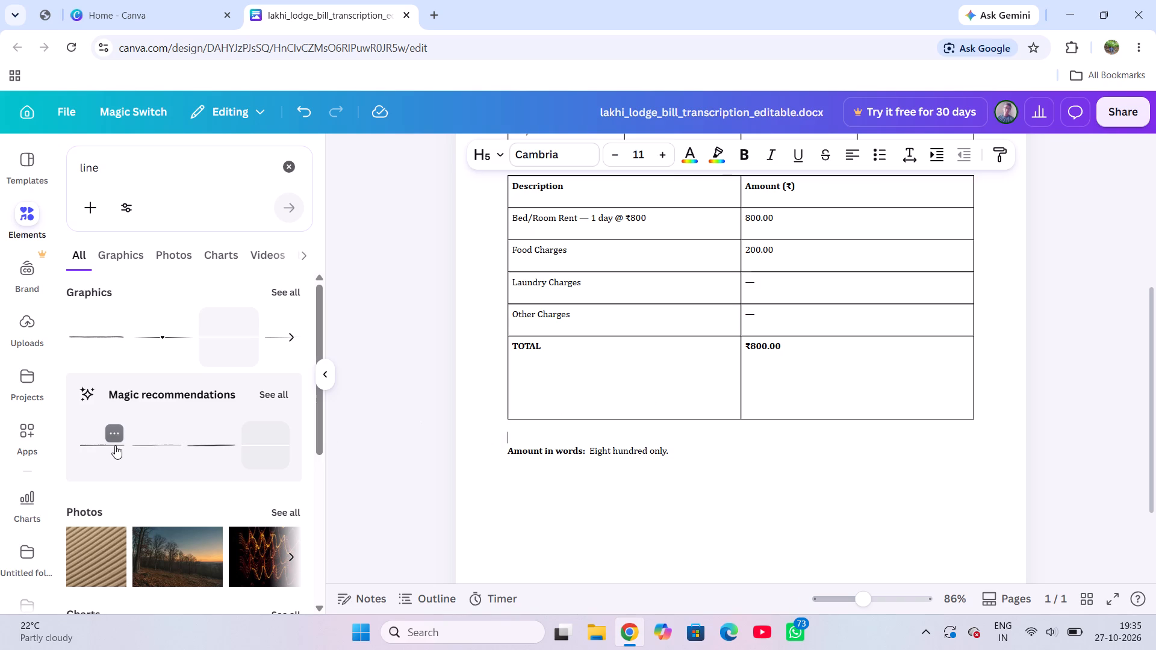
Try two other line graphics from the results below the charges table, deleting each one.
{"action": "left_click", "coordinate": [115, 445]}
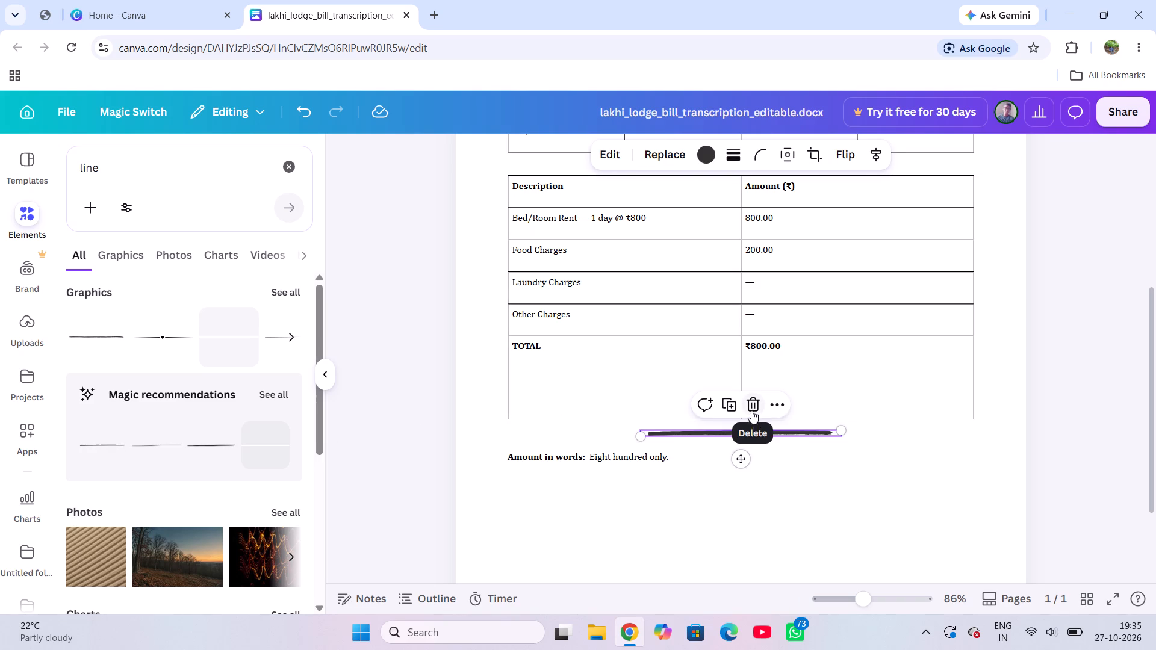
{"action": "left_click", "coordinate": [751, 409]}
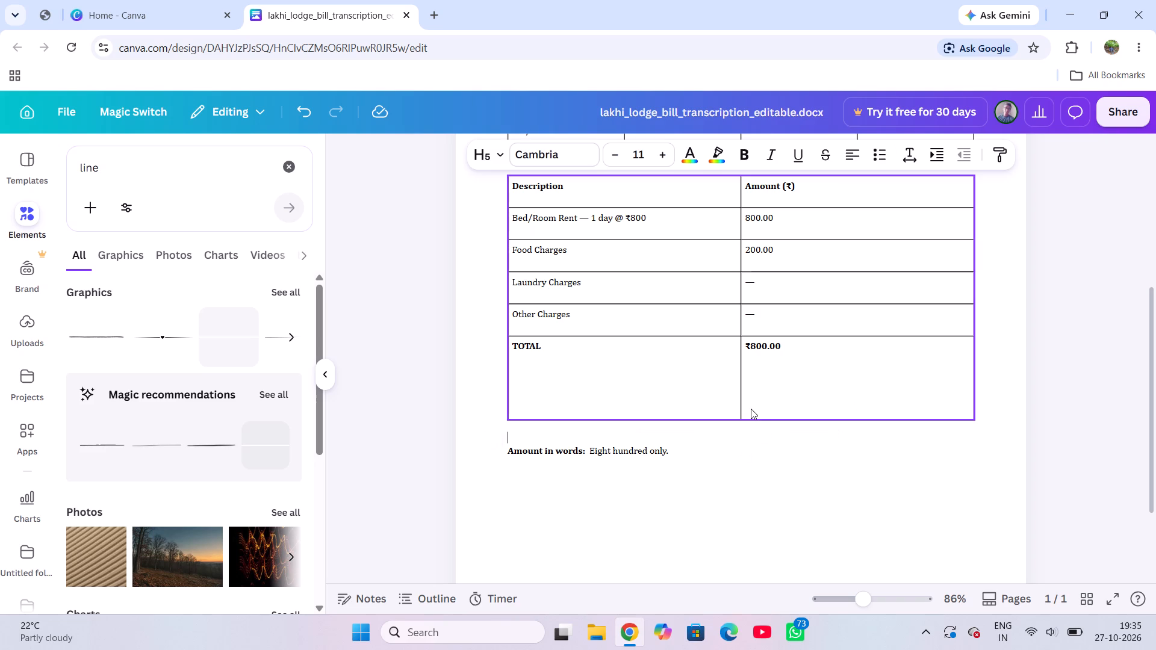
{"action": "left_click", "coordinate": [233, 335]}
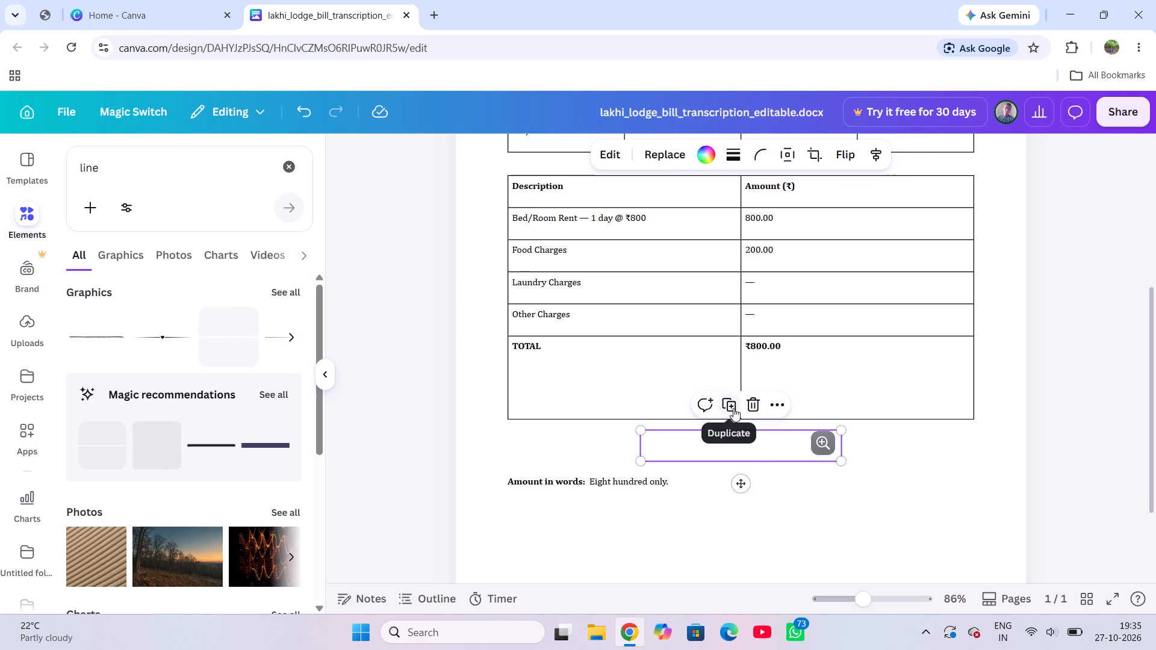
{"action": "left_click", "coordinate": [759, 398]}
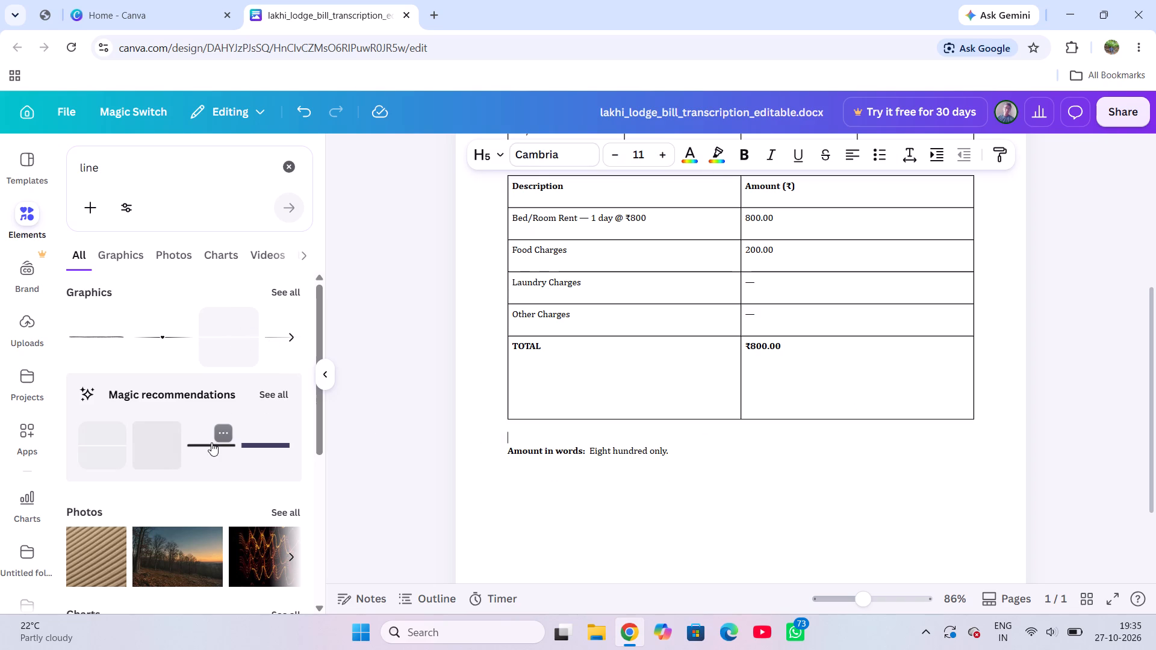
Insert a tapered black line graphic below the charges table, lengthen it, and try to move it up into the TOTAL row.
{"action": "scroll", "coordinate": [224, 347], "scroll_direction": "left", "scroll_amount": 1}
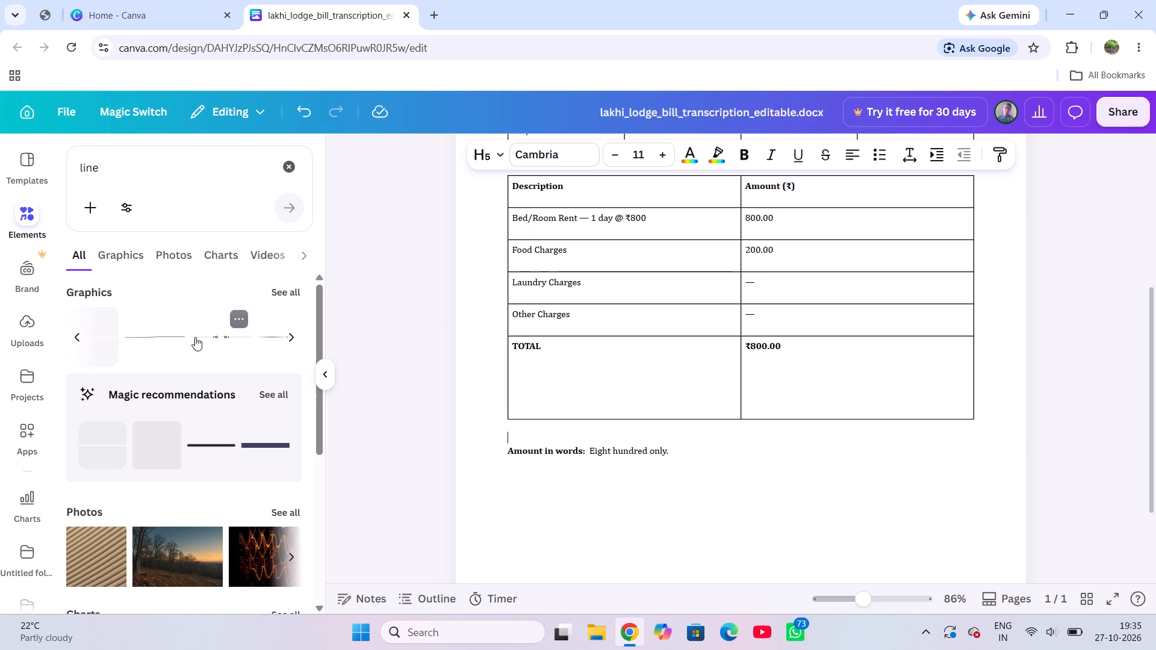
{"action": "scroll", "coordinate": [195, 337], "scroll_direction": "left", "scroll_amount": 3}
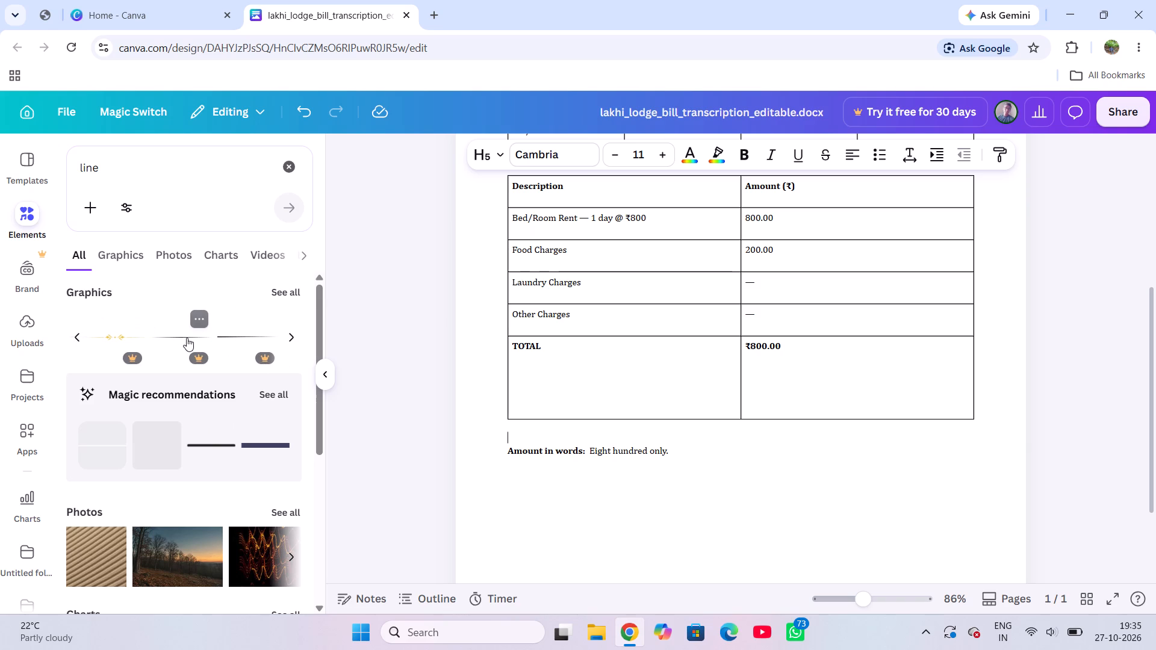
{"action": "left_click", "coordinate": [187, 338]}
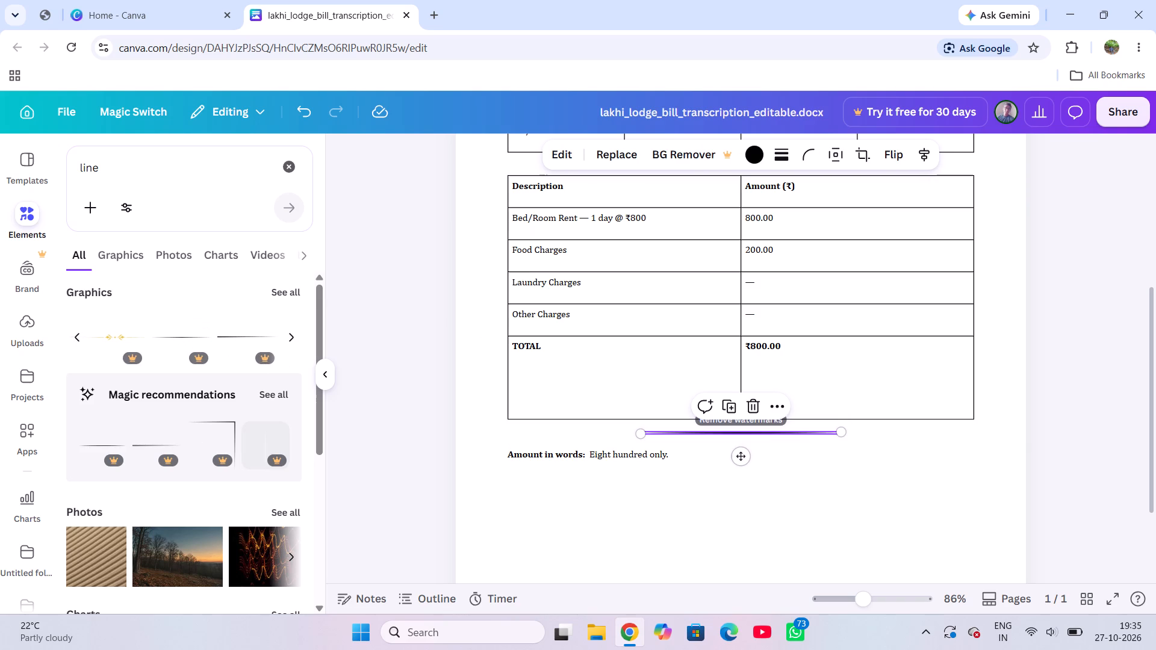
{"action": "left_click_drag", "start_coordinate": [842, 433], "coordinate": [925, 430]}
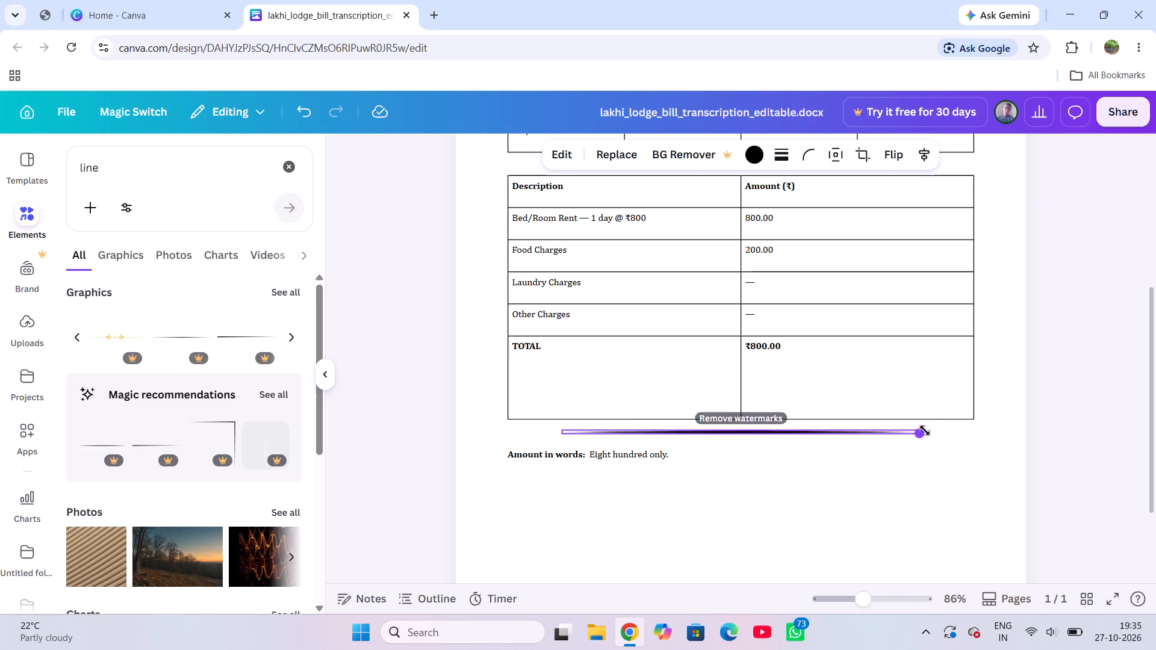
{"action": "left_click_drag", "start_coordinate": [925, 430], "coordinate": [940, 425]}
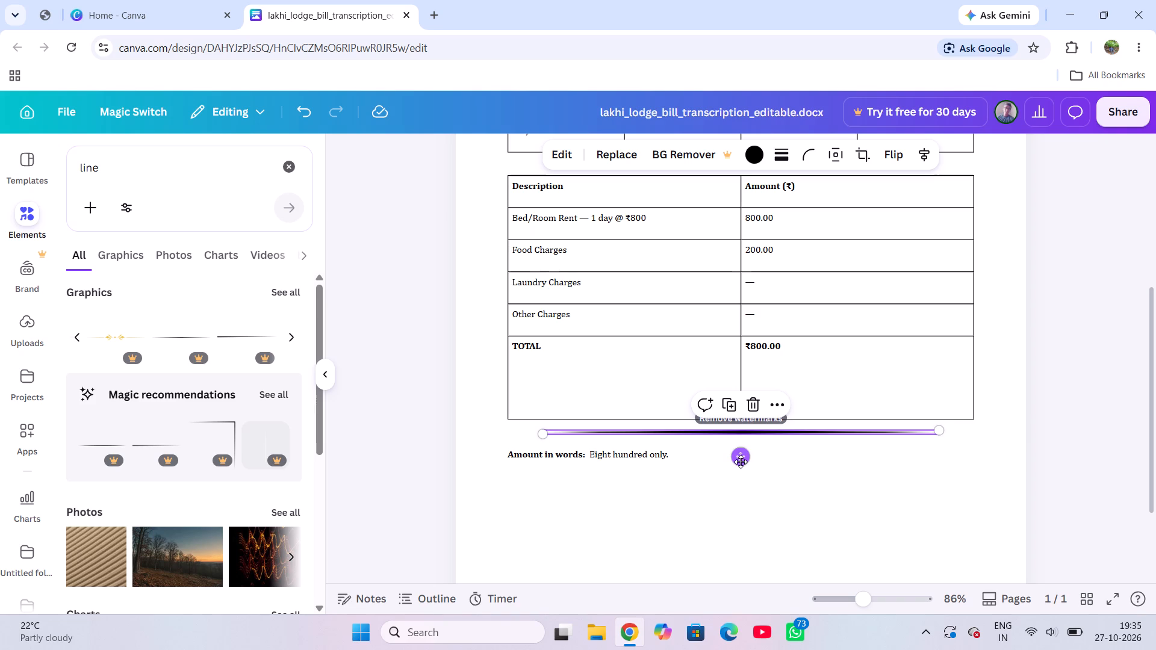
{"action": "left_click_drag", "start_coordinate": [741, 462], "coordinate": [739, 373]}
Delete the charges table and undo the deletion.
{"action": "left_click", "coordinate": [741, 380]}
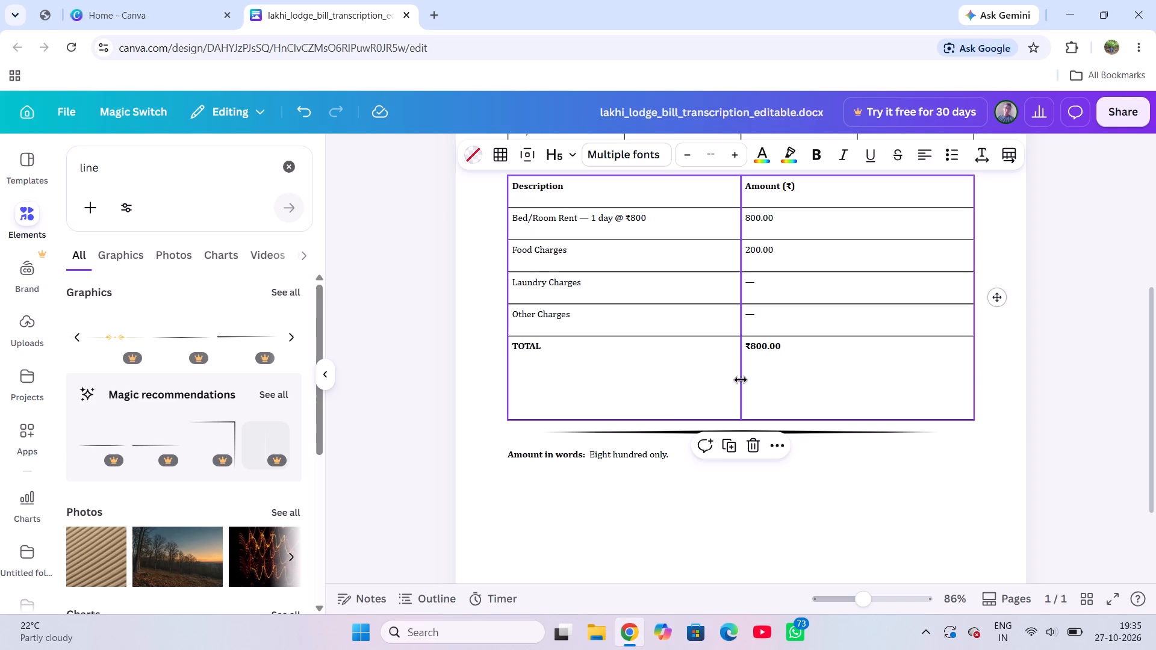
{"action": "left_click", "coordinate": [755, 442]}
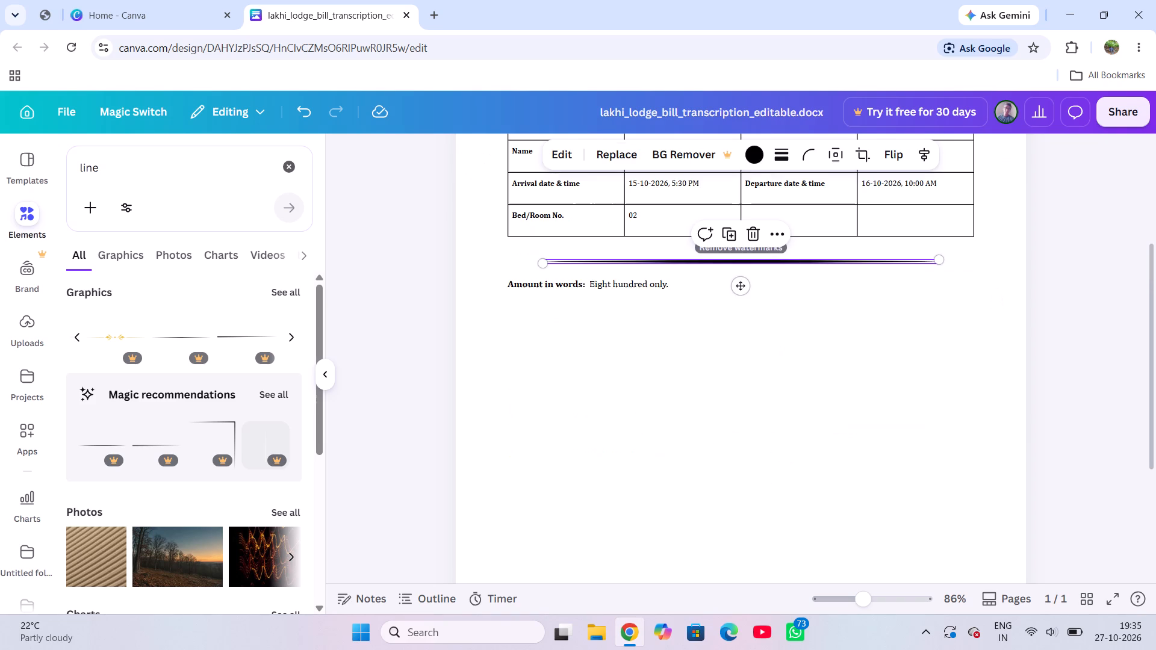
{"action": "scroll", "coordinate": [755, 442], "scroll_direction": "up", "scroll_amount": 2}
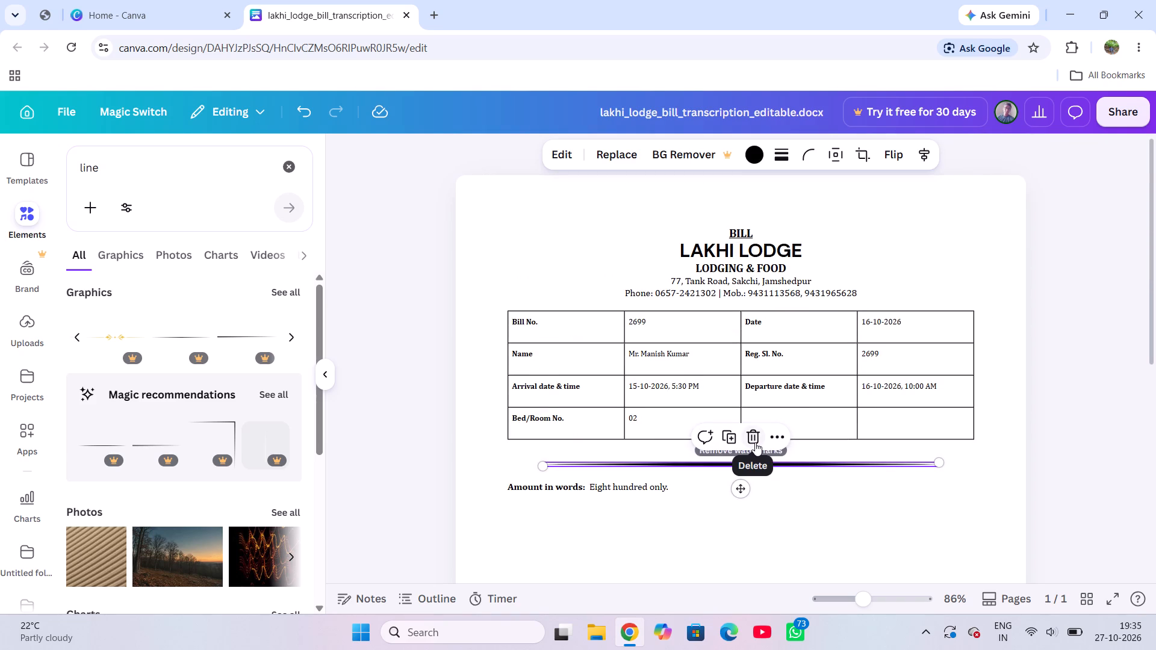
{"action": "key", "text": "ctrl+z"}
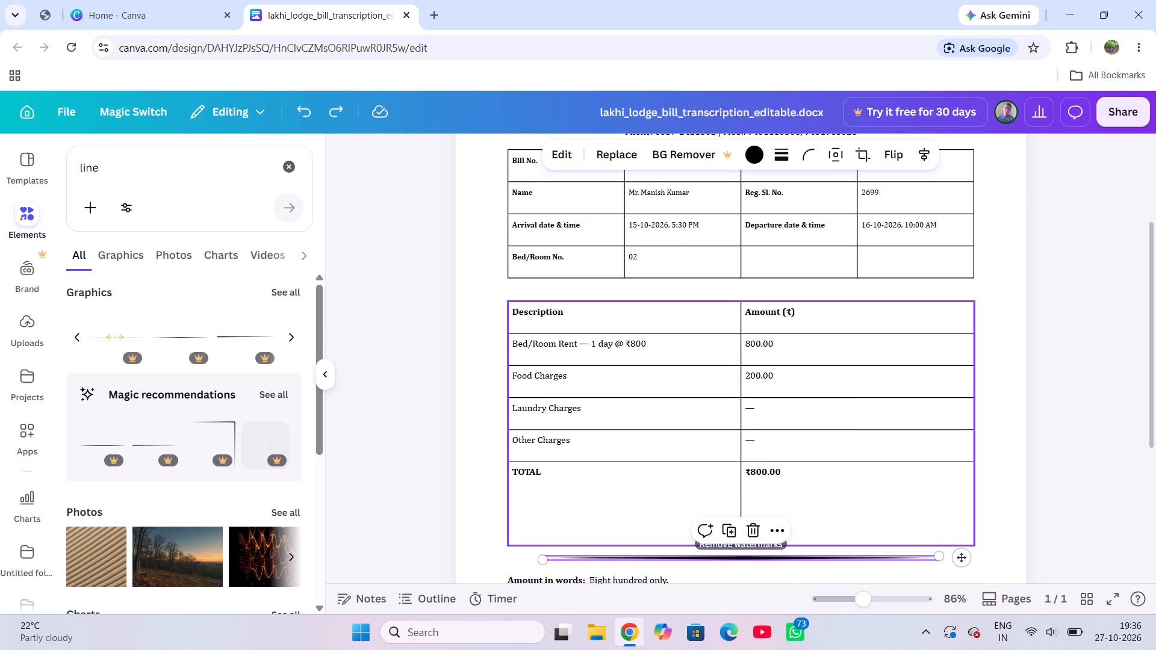
Undo the line graphic edits and the enlargement of the TOTAL row.
{"action": "left_click", "coordinate": [752, 524]}
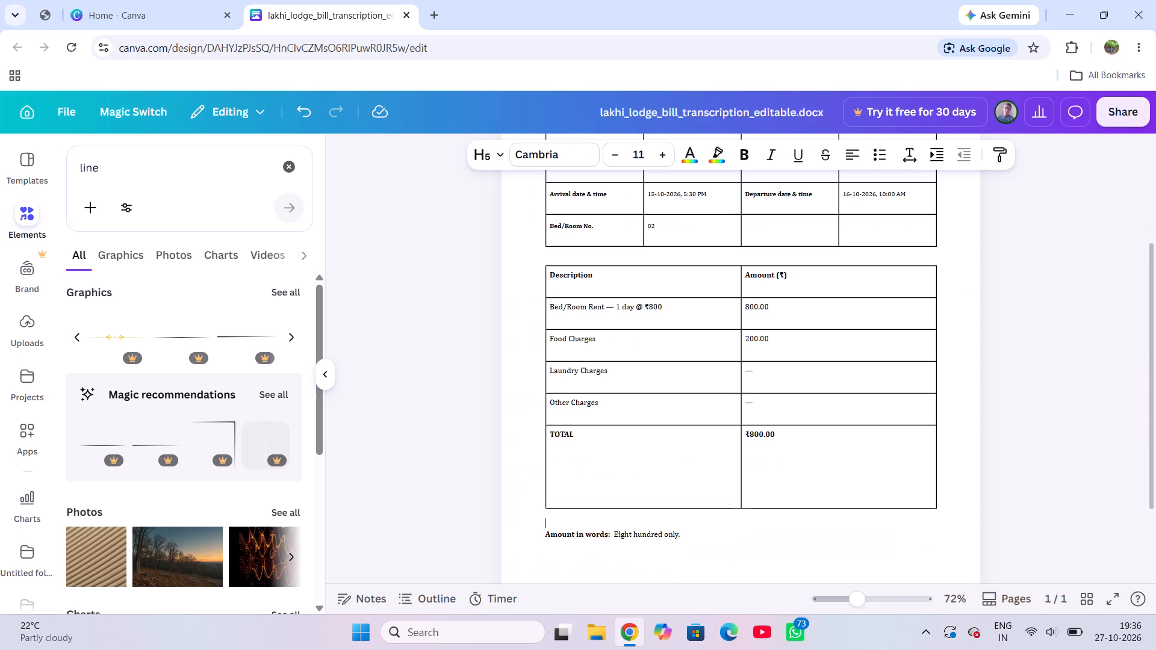
{"action": "key", "text": "ctrl+z"}
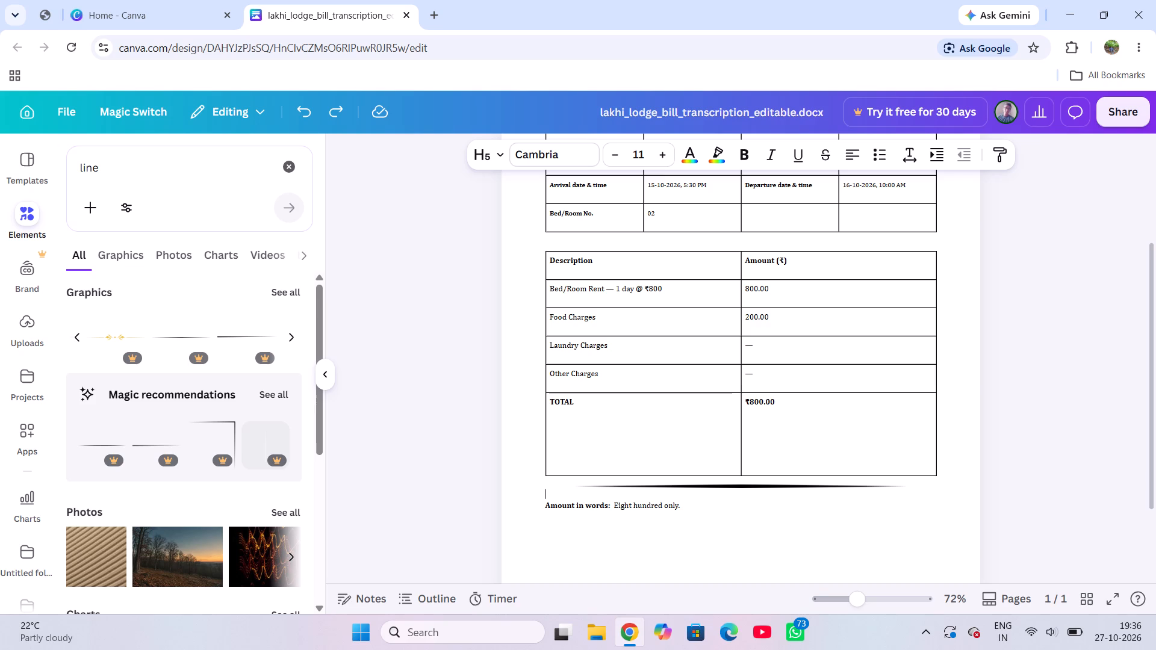
{"action": "key", "text": "ctrl+z"}
{"action": "key", "text": "ctrl+z"}
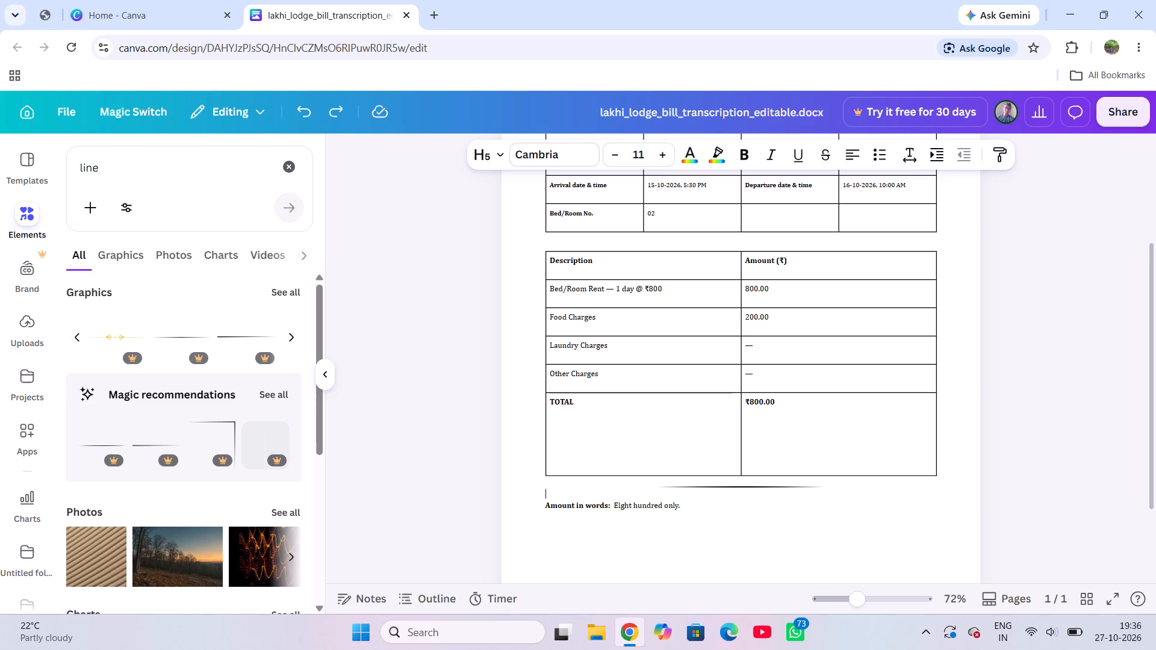
{"action": "key", "text": "ctrl+z"}
{"action": "key", "text": "ctrl+z"}
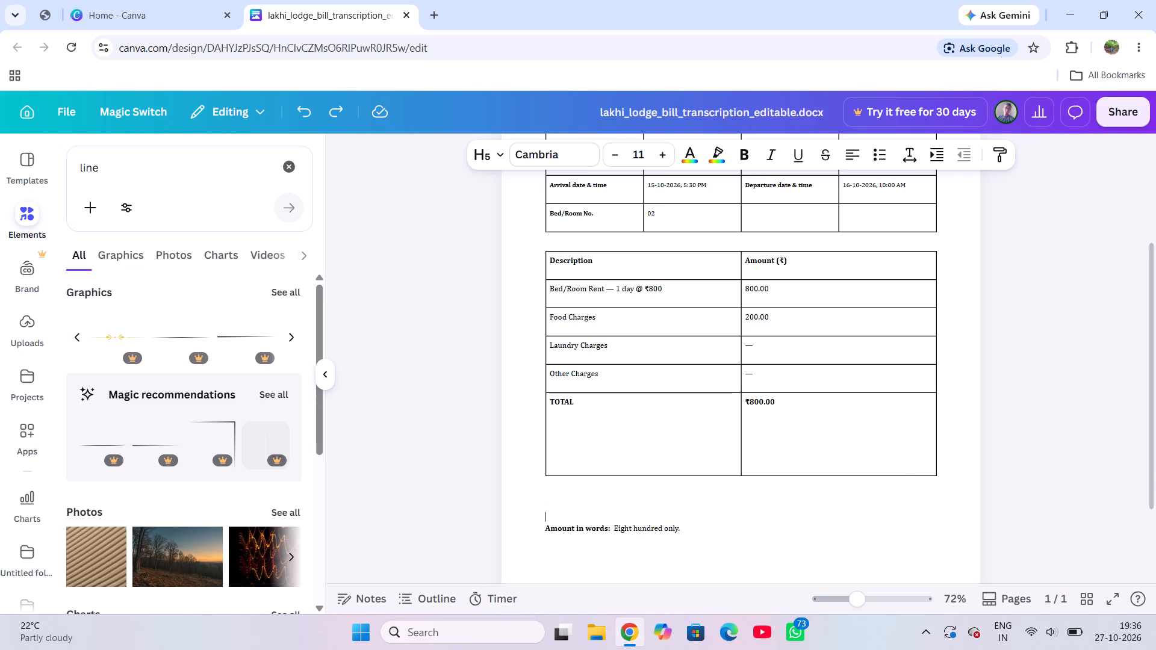
{"action": "key", "text": "ctrl+z"}
{"action": "key", "text": "ctrl+z"}
{"action": "key", "text": "ctrl+z"}
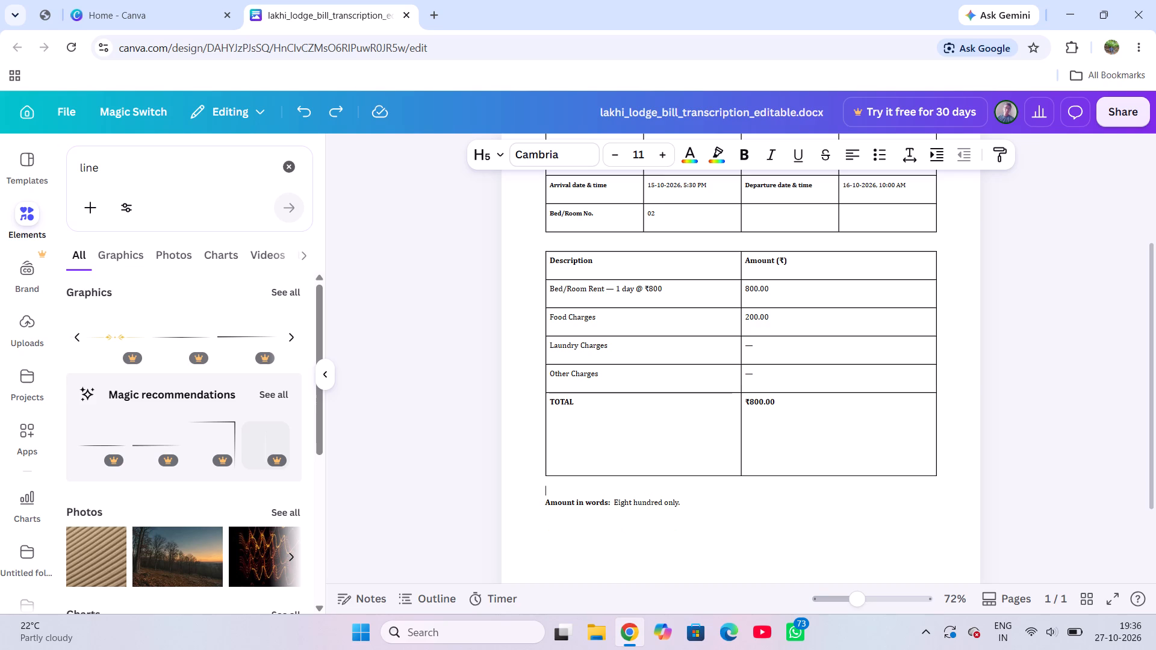
{"action": "key", "text": "ctrl+z"}
{"action": "key", "text": "ctrl+z"}
{"action": "key", "text": "ctrl+z"}
{"action": "key", "text": "ctrl+z"}
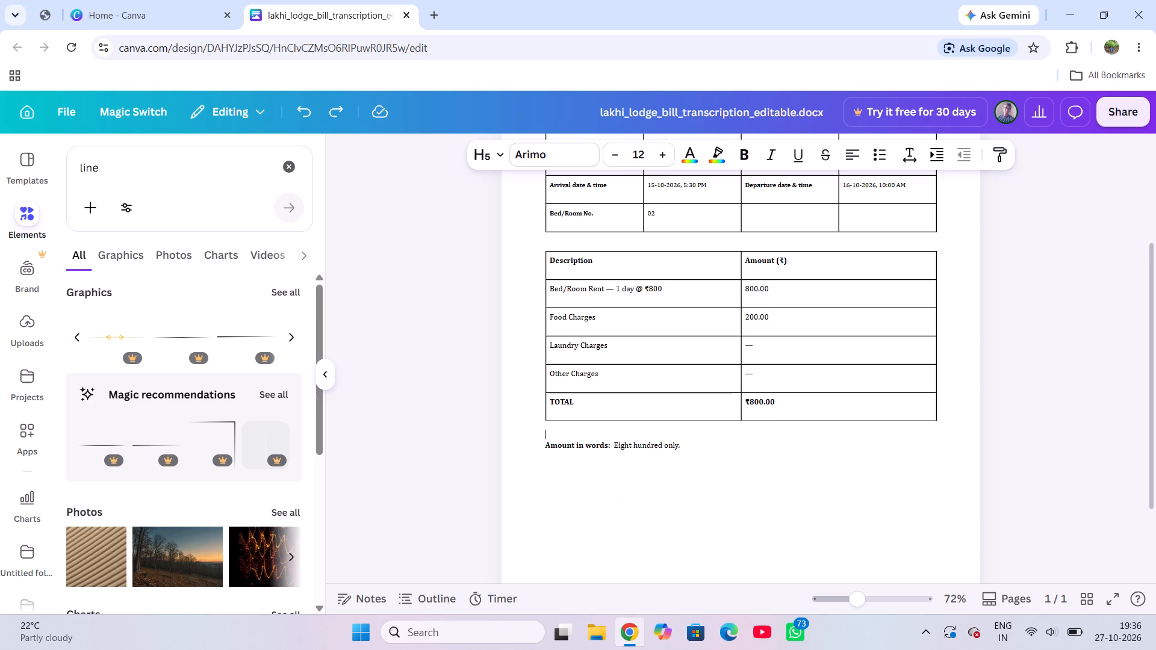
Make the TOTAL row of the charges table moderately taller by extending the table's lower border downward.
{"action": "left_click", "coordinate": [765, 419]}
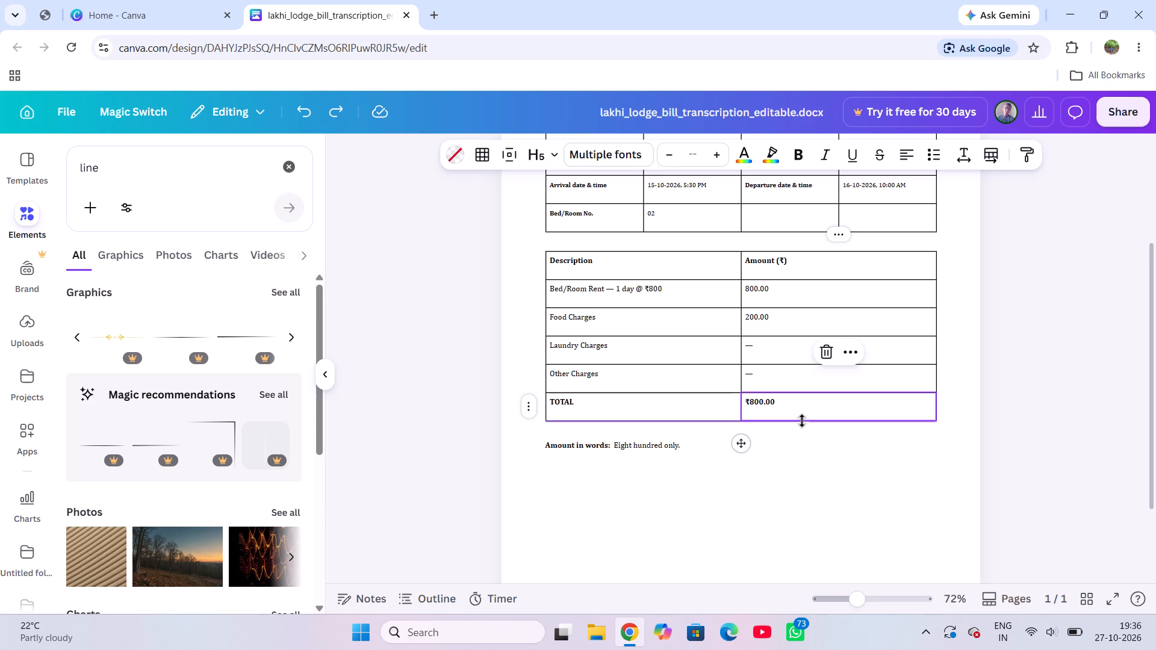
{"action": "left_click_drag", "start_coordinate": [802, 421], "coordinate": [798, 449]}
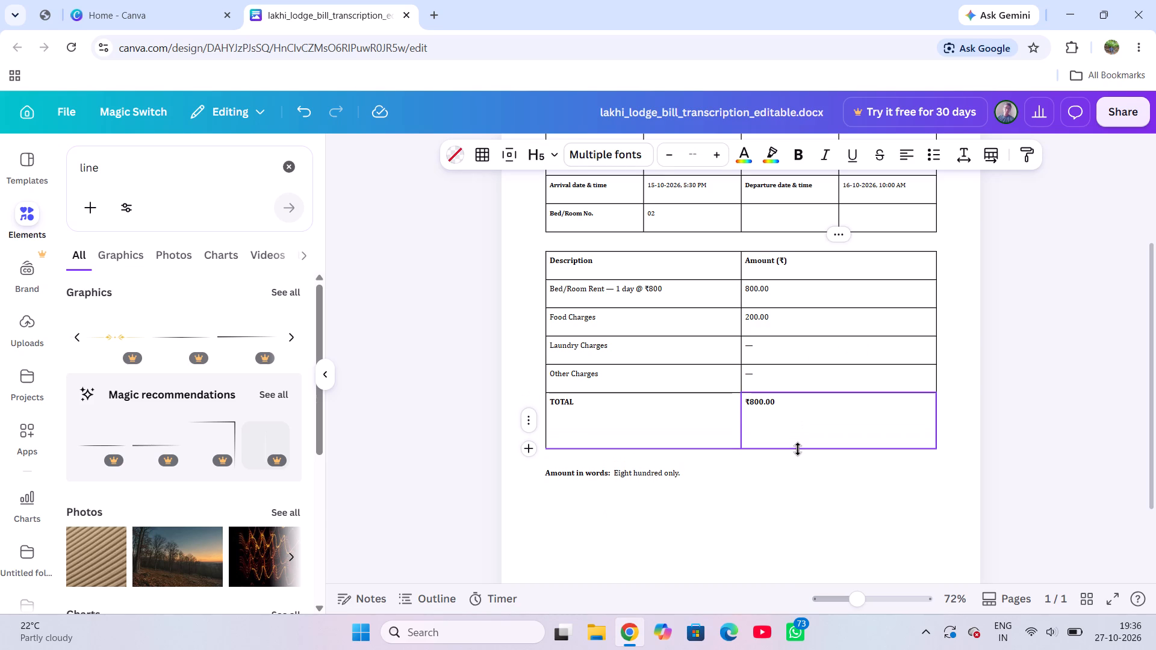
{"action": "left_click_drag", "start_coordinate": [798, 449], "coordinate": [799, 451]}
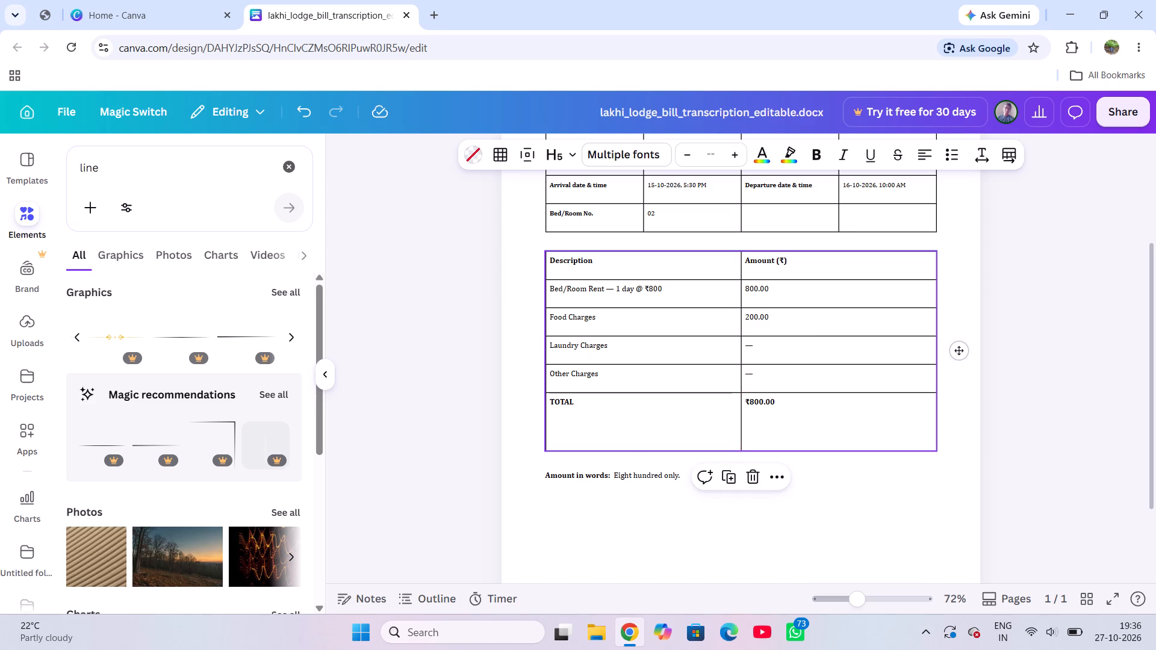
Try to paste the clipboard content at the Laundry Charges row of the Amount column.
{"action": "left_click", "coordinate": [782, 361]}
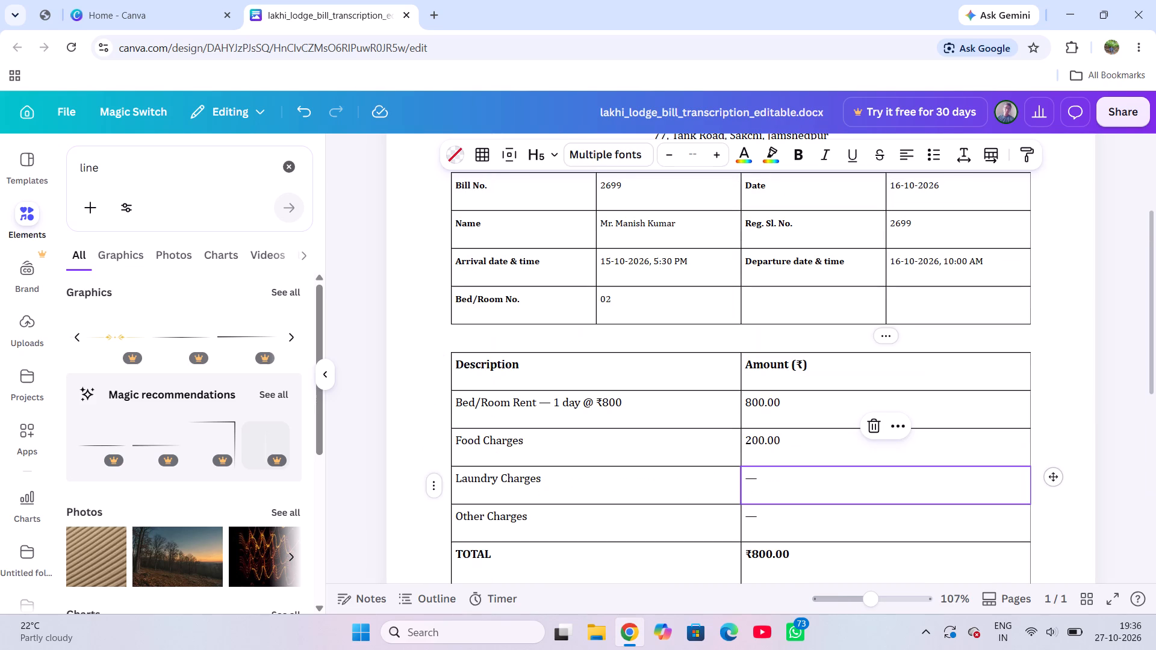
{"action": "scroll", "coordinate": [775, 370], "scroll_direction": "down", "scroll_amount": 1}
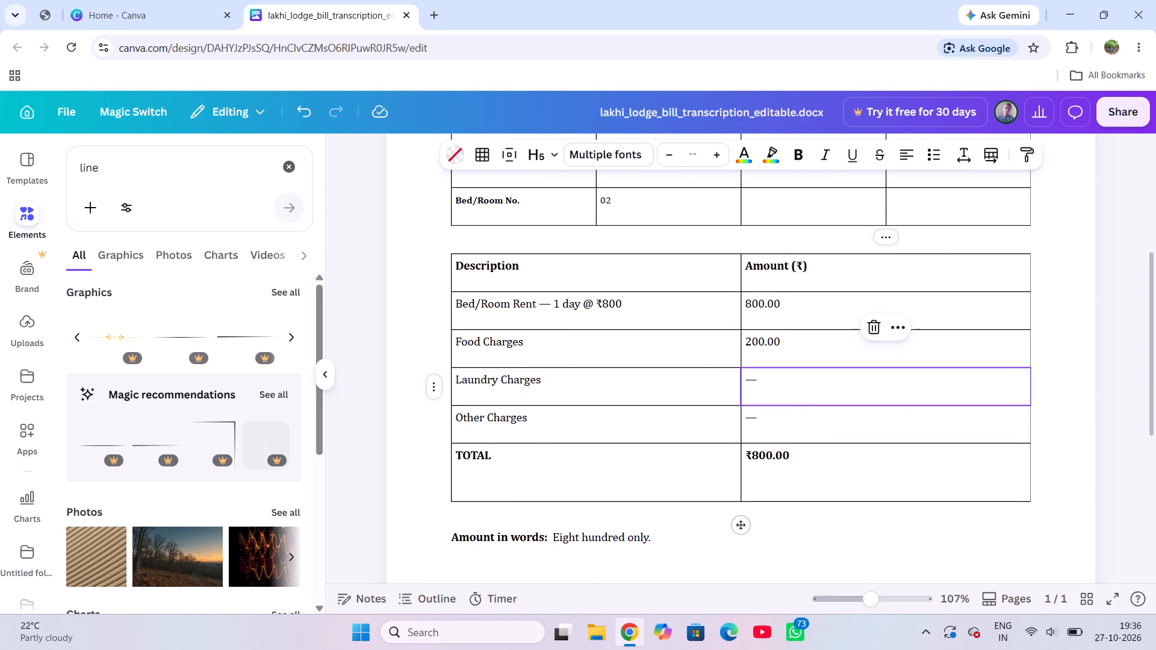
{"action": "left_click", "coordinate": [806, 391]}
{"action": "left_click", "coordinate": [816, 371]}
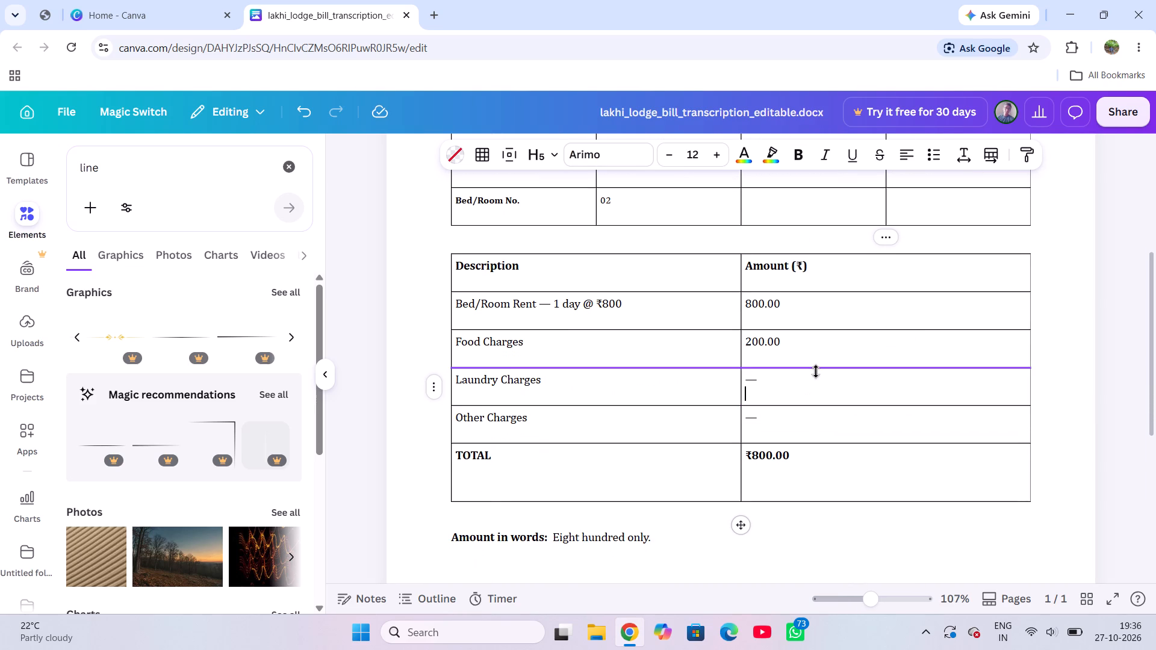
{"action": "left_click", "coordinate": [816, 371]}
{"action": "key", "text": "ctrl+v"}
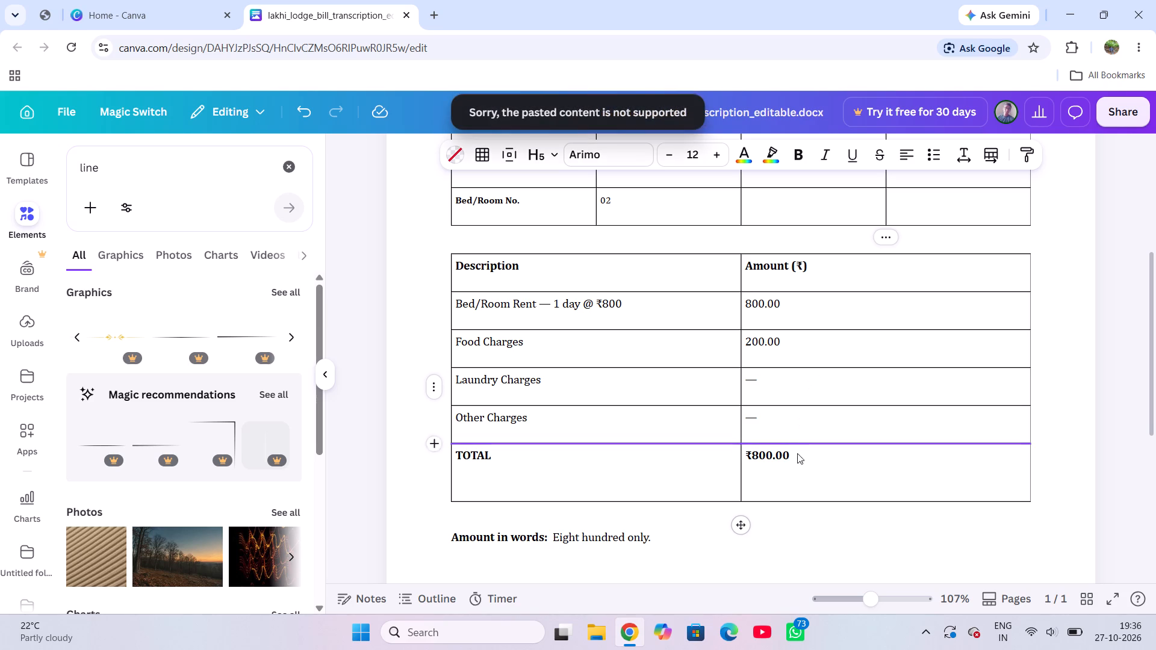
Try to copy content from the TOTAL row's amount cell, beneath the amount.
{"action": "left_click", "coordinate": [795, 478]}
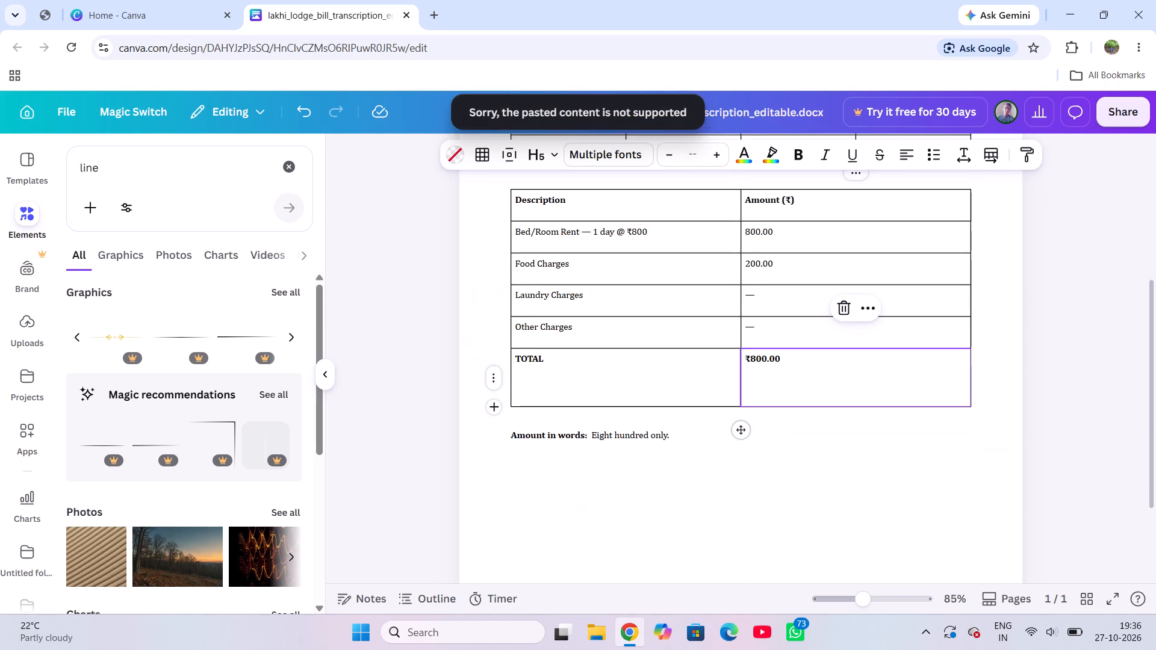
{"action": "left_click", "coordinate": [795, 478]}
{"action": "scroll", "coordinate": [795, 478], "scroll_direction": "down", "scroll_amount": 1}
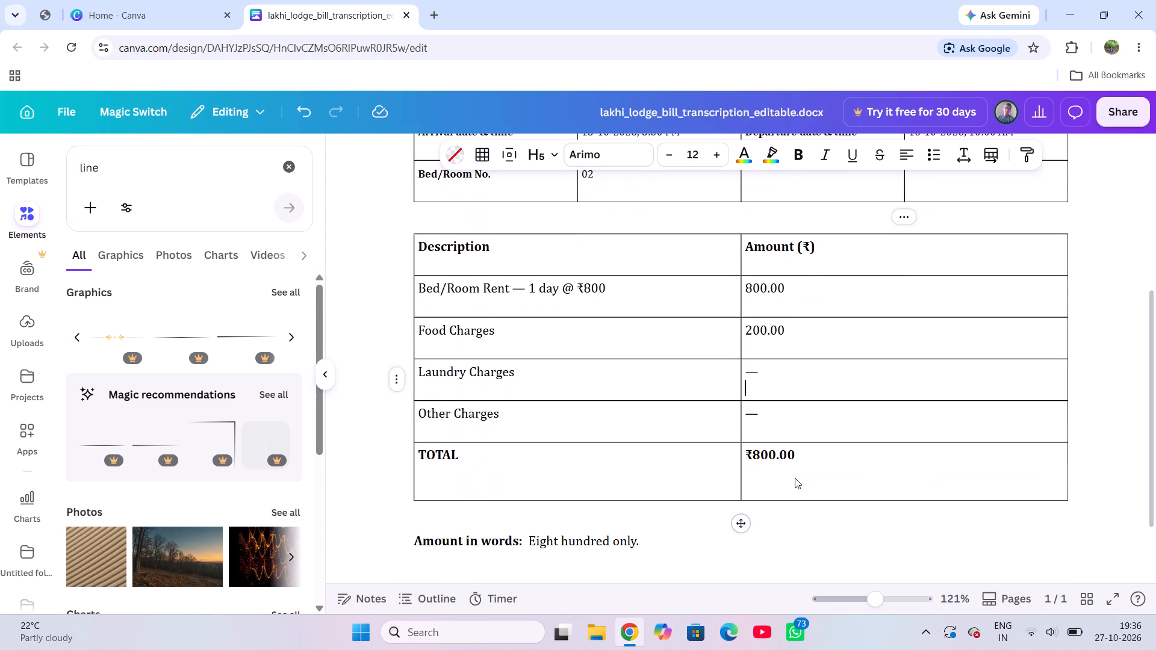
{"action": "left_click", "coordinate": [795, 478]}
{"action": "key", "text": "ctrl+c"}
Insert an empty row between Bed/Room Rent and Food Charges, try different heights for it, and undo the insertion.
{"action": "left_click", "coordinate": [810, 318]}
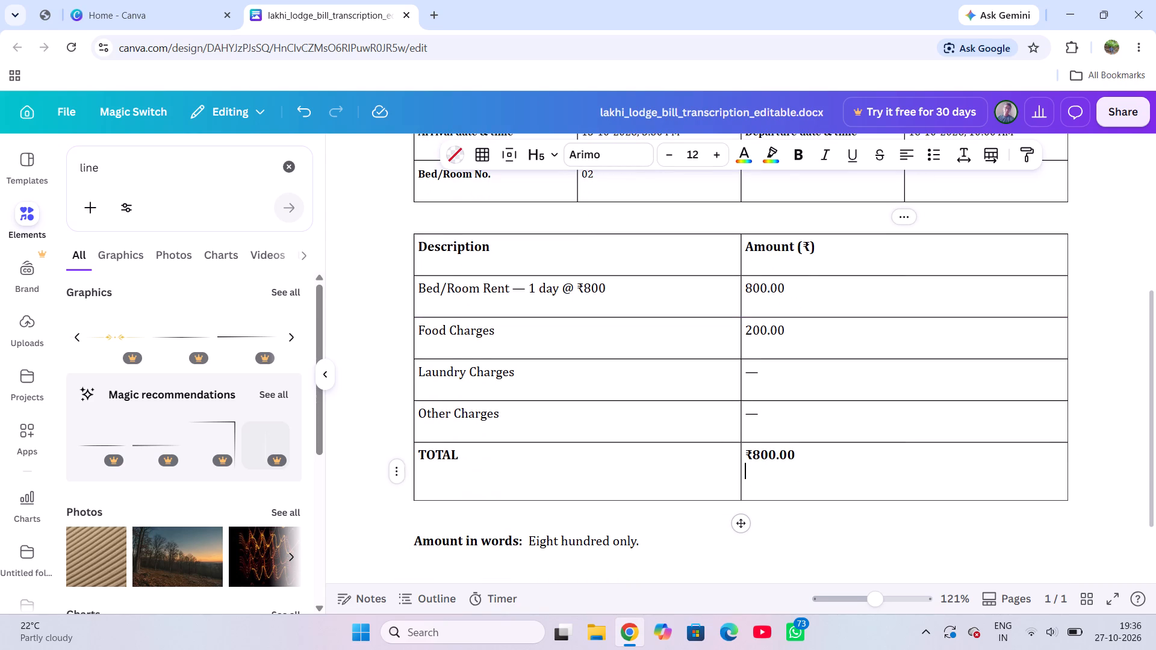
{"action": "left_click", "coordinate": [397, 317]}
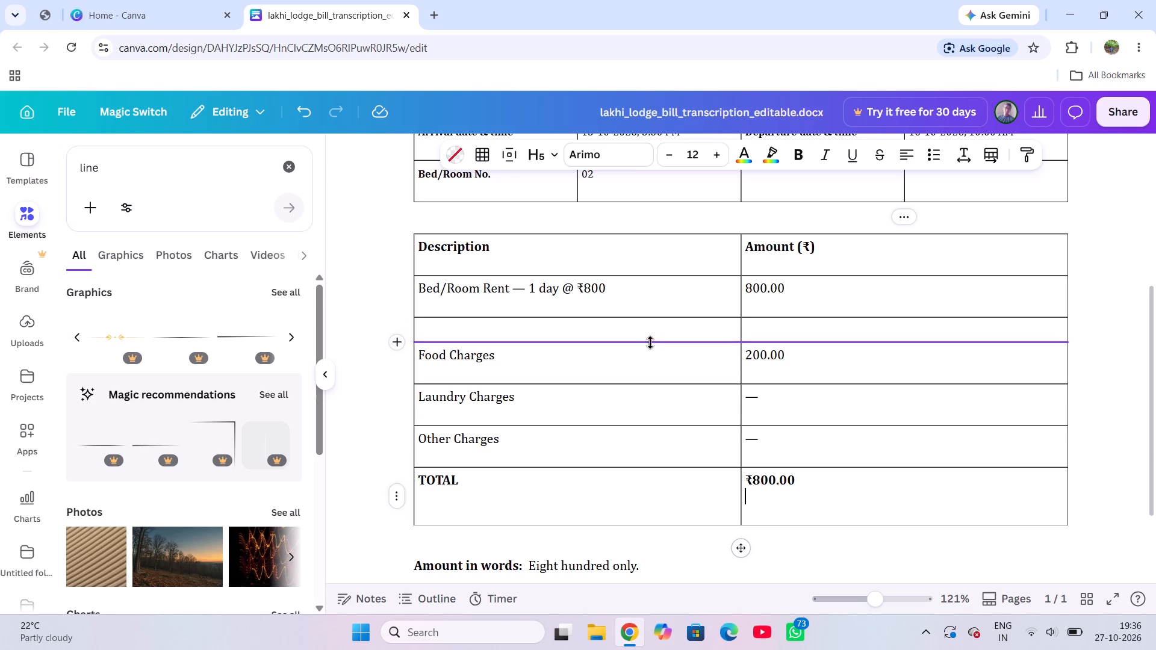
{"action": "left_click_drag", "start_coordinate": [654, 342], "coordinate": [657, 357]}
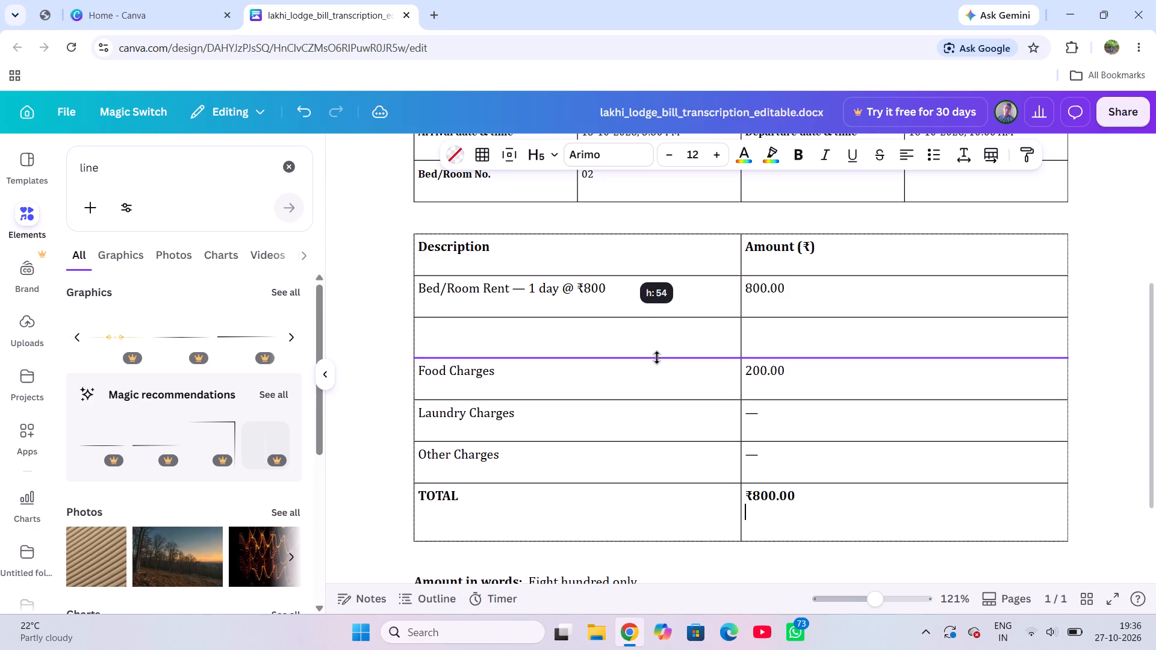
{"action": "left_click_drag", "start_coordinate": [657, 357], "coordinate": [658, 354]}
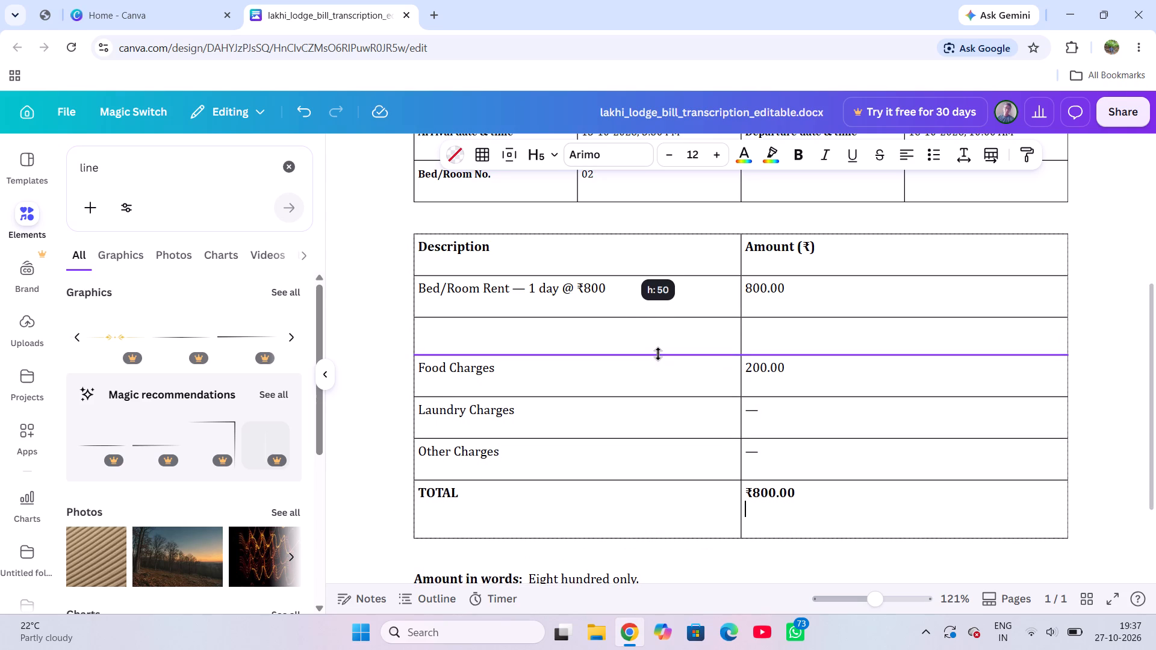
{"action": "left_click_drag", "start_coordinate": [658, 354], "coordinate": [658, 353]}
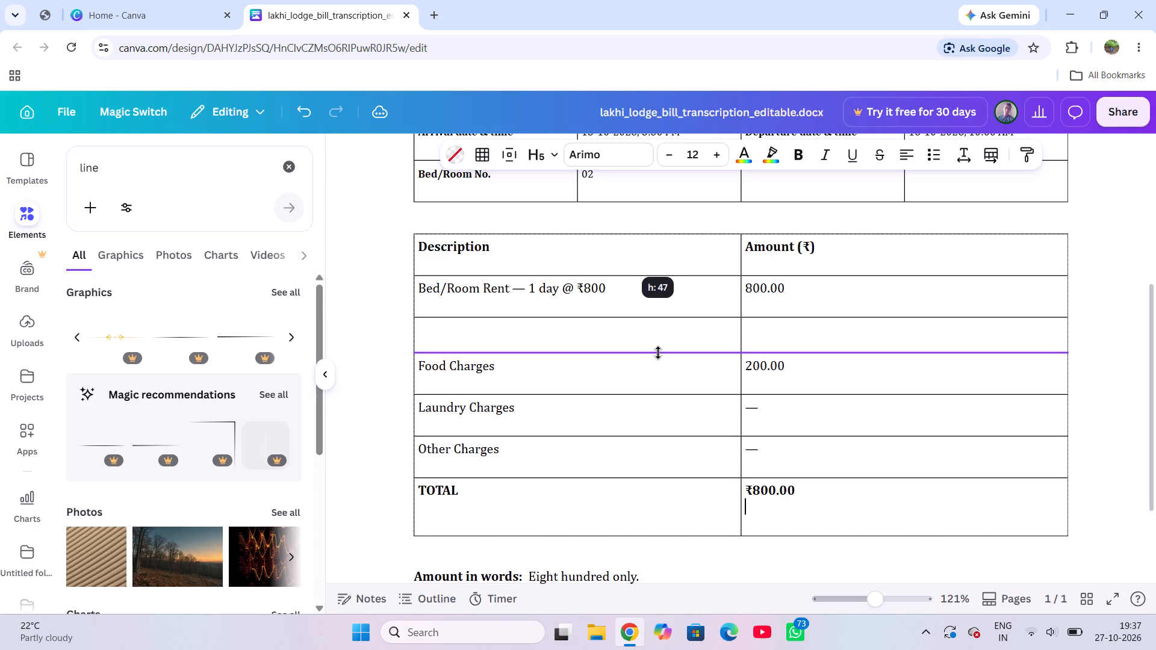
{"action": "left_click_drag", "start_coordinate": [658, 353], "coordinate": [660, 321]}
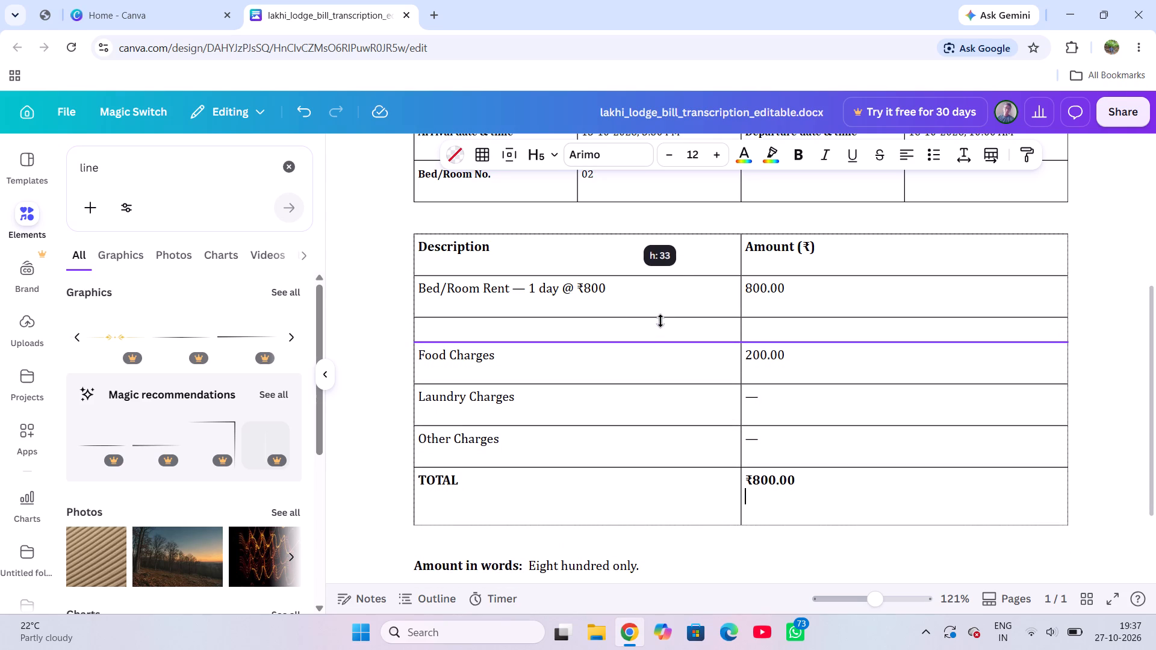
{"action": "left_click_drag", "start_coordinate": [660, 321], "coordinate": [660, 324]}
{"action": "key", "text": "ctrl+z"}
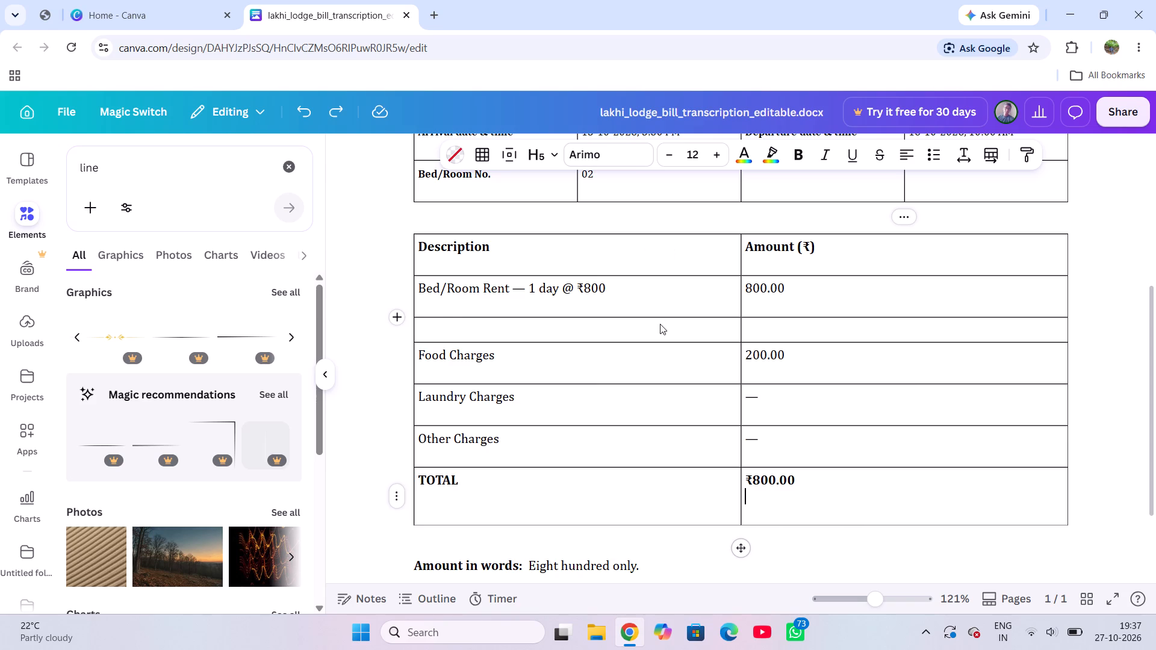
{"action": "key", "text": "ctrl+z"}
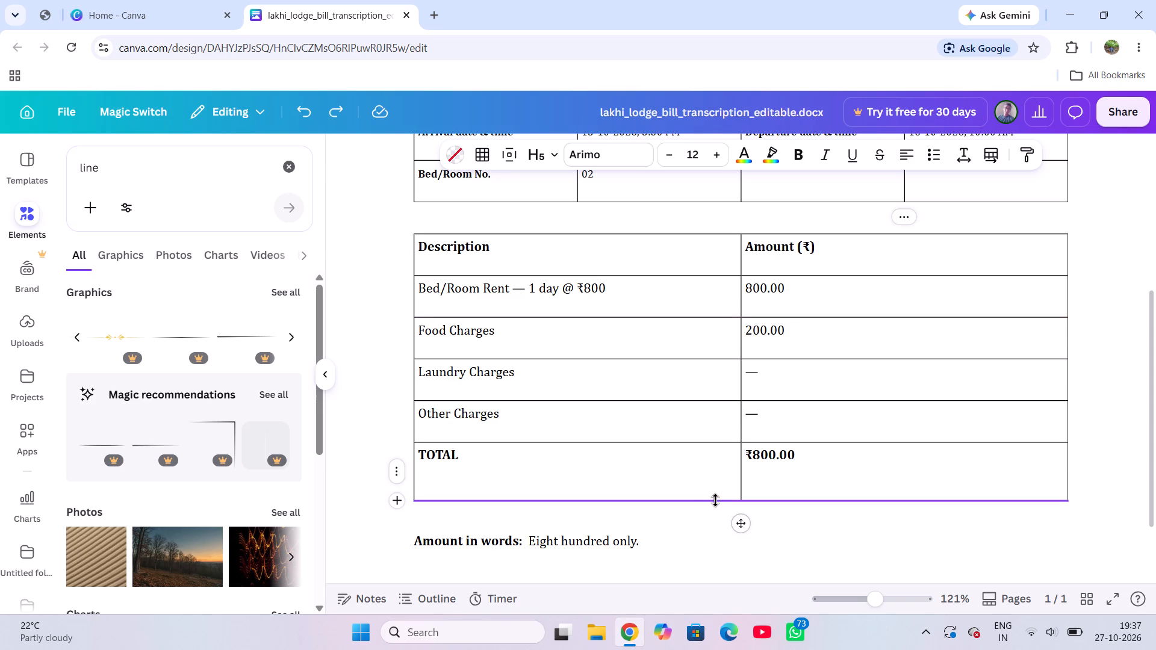
Reduce the TOTAL row's height by moving the charges table's lower border upward.
{"action": "left_click", "coordinate": [715, 500]}
{"action": "left_click_drag", "start_coordinate": [715, 500], "coordinate": [715, 477]}
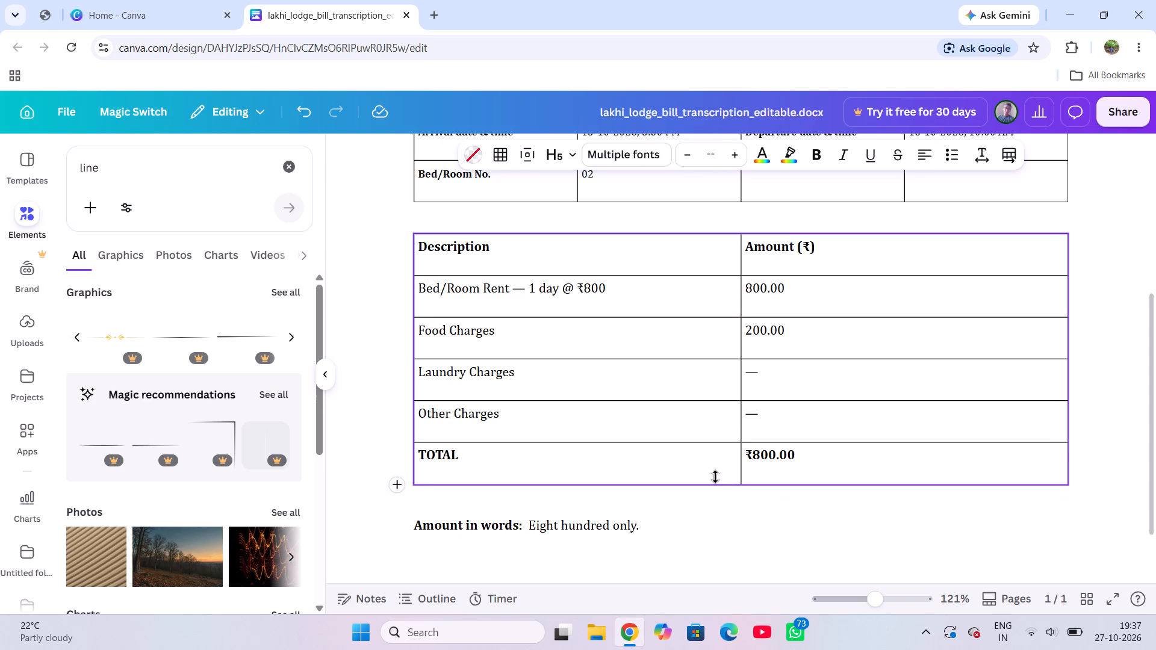
Insert an empty row between Other Charges and TOTAL in the charges table and increase its height.
{"action": "left_click_drag", "start_coordinate": [715, 477], "coordinate": [718, 475]}
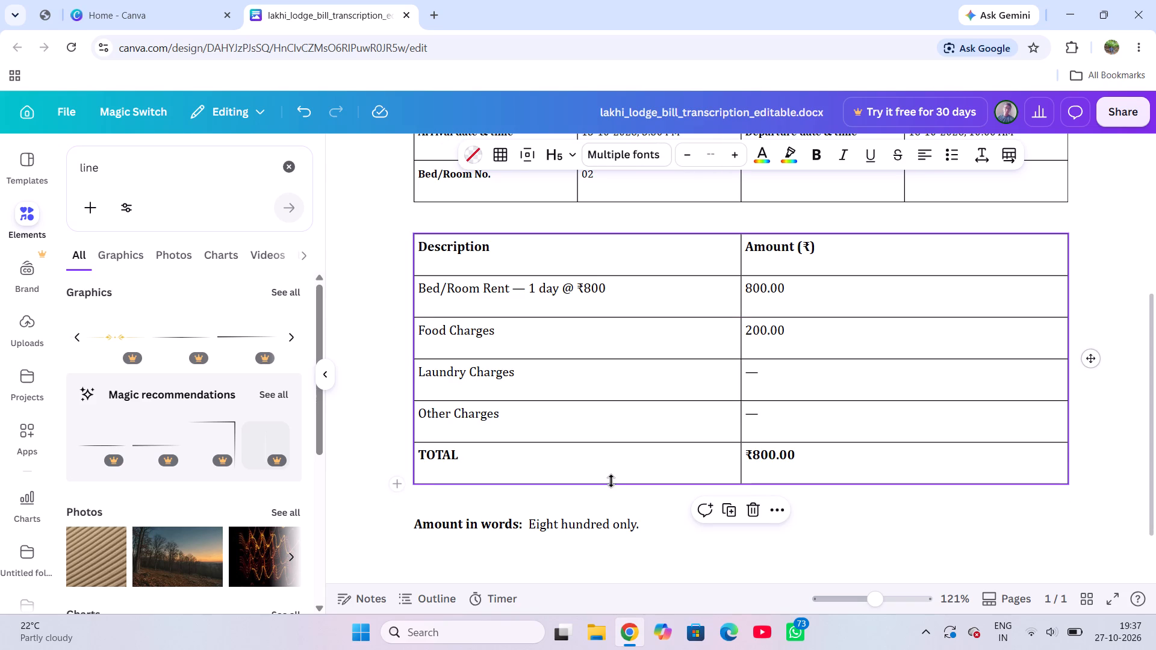
{"action": "left_click", "coordinate": [604, 484]}
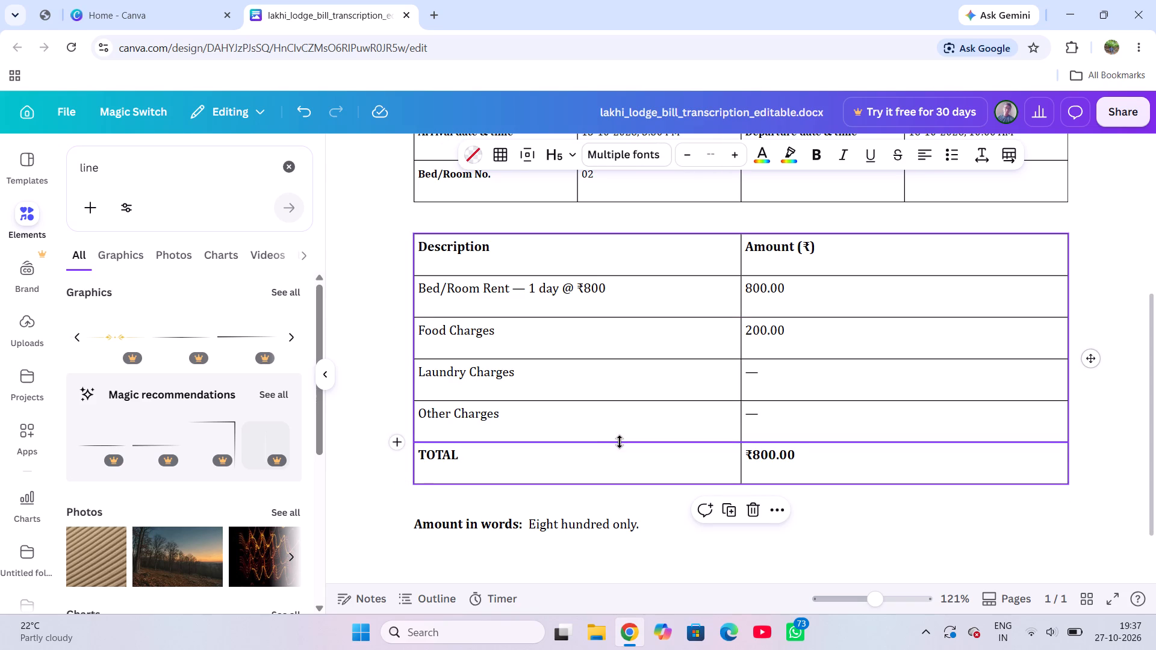
{"action": "left_click", "coordinate": [620, 442]}
{"action": "left_click", "coordinate": [395, 437]}
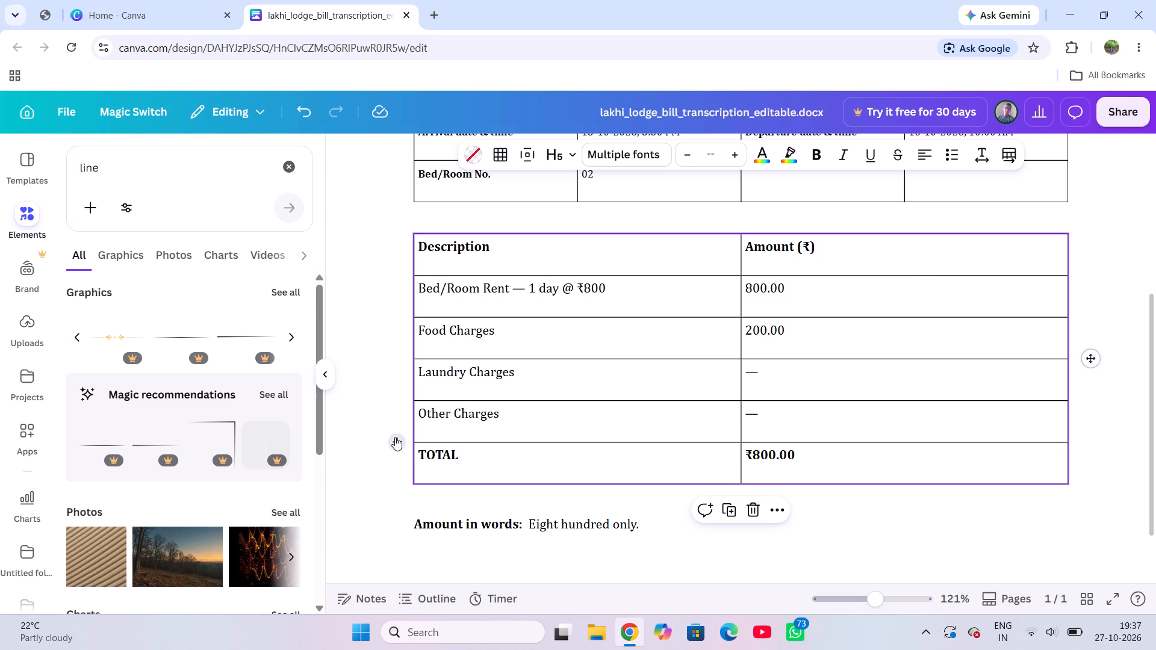
{"action": "left_click", "coordinate": [657, 466]}
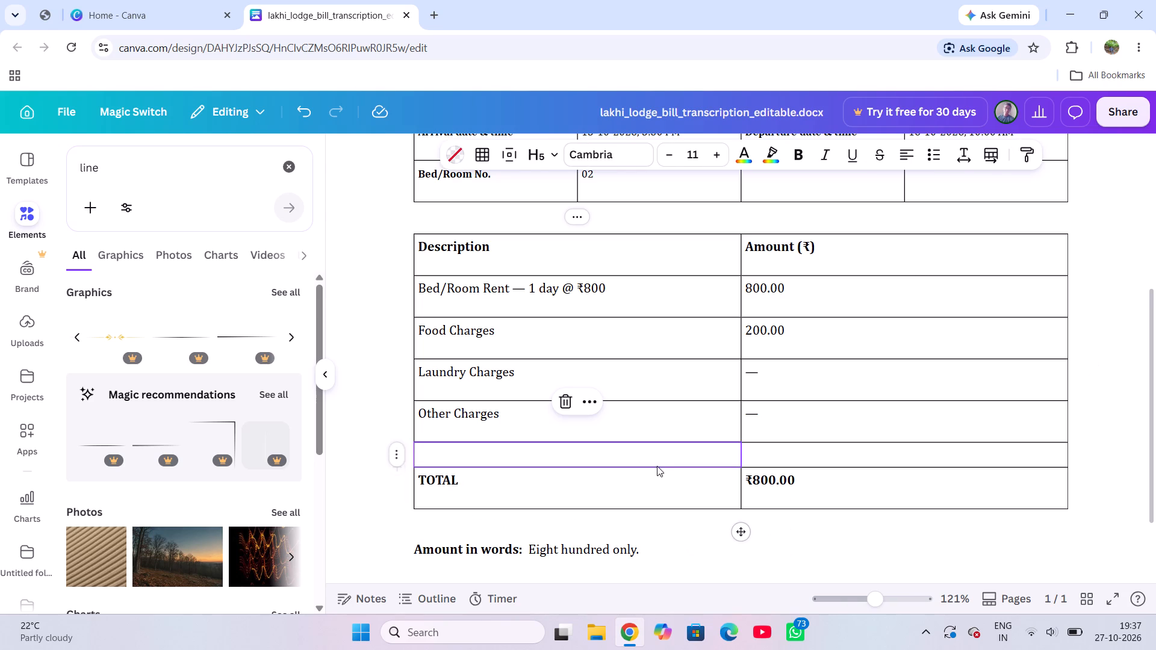
{"action": "left_click_drag", "start_coordinate": [657, 466], "coordinate": [659, 492]}
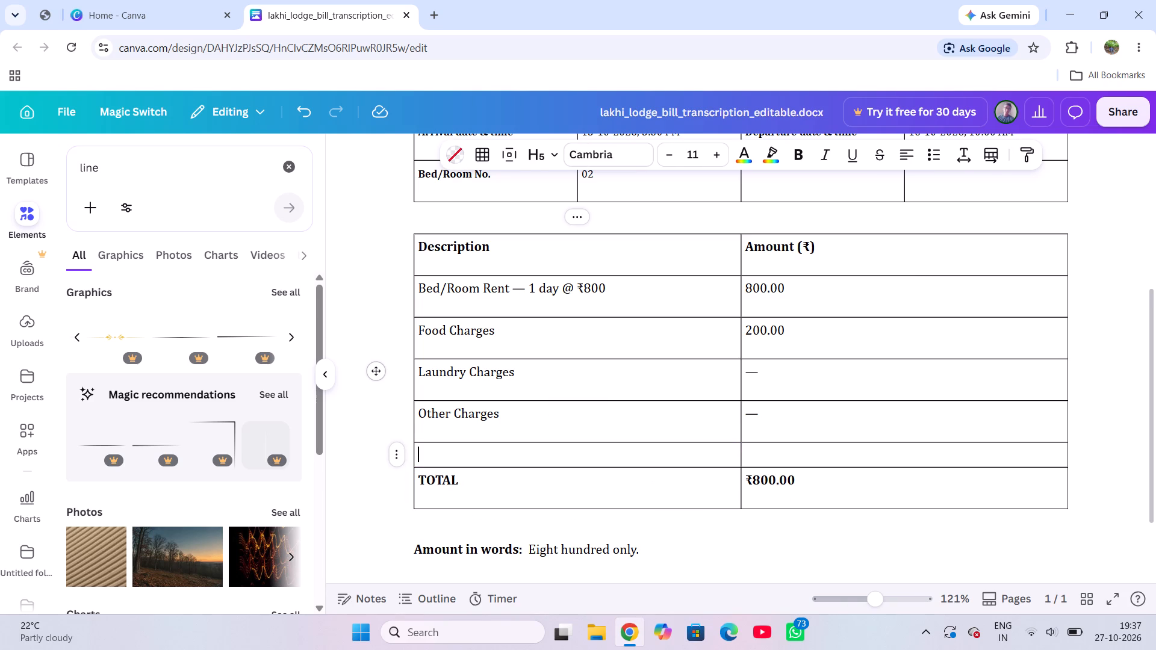
{"action": "left_click", "coordinate": [710, 468]}
{"action": "left_click_drag", "start_coordinate": [710, 468], "coordinate": [709, 479]}
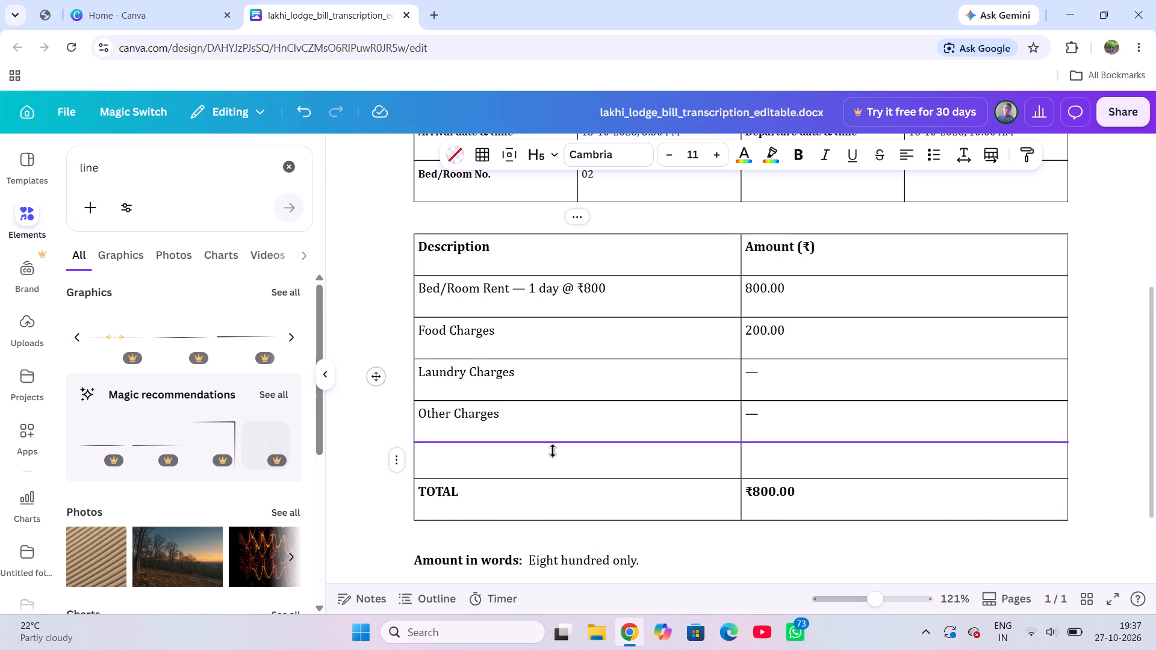
Enter "CGST @9% -" in the Description cell of the empty row above TOTAL.
{"action": "key", "text": "ctrl+c"}
{"action": "key", "text": "shift+c"}
{"action": "type", "text": "GST"}
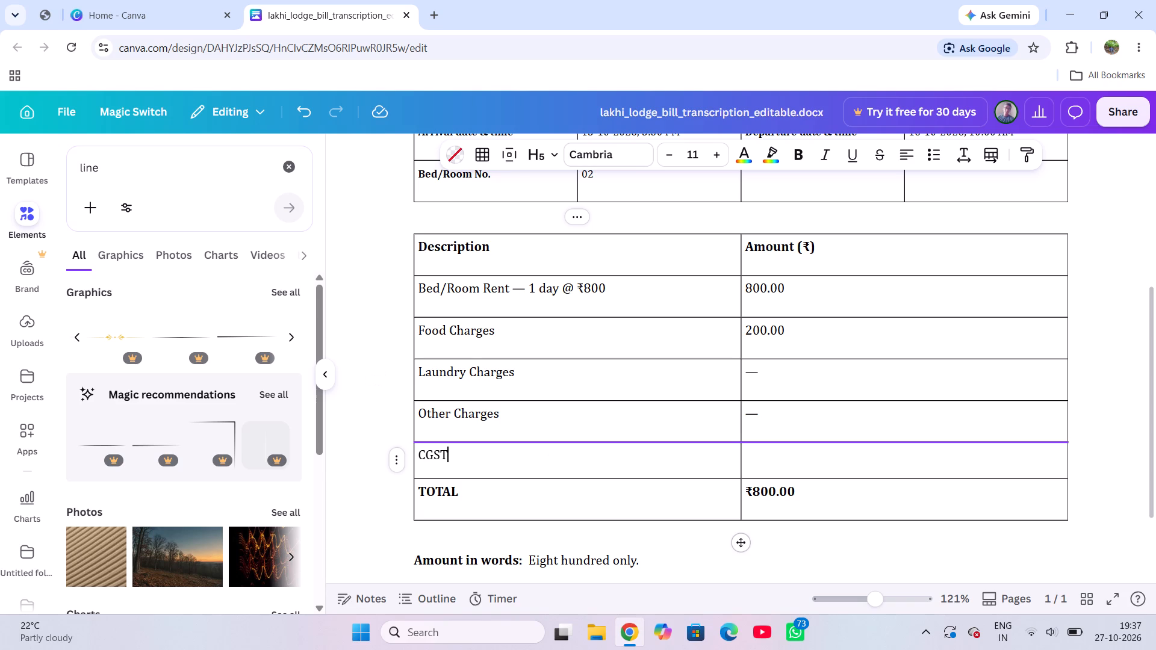
{"action": "key", "text": "space"}
{"action": "key", "text": "shift+at"}
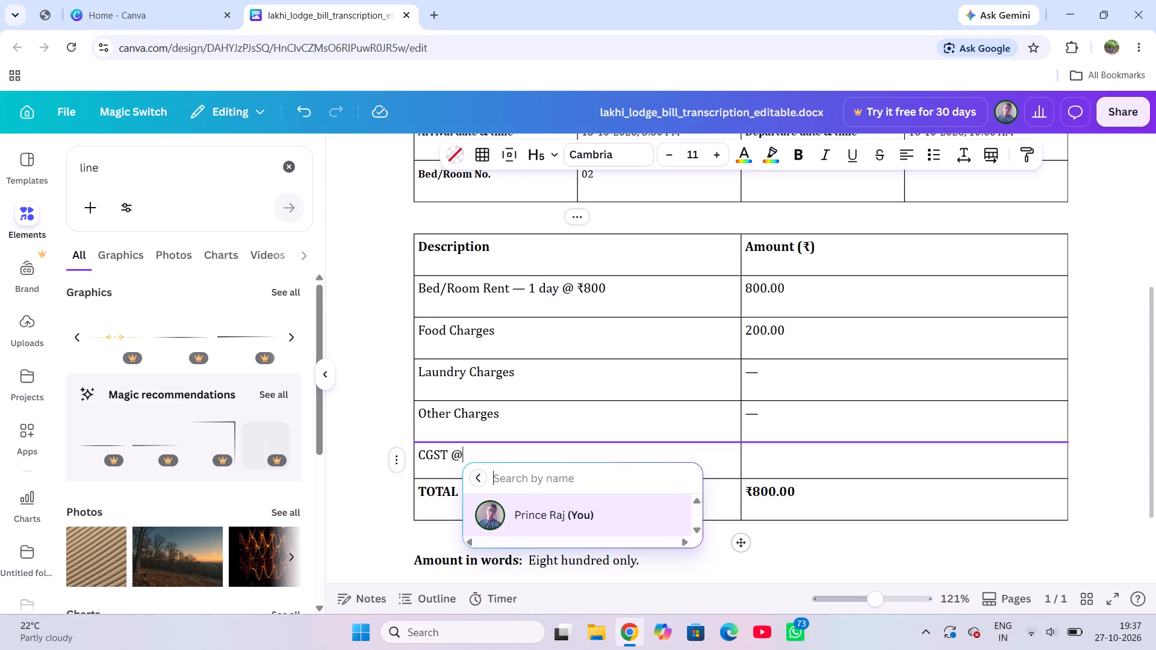
{"action": "key", "text": "space"}
{"action": "key", "text": "9"}
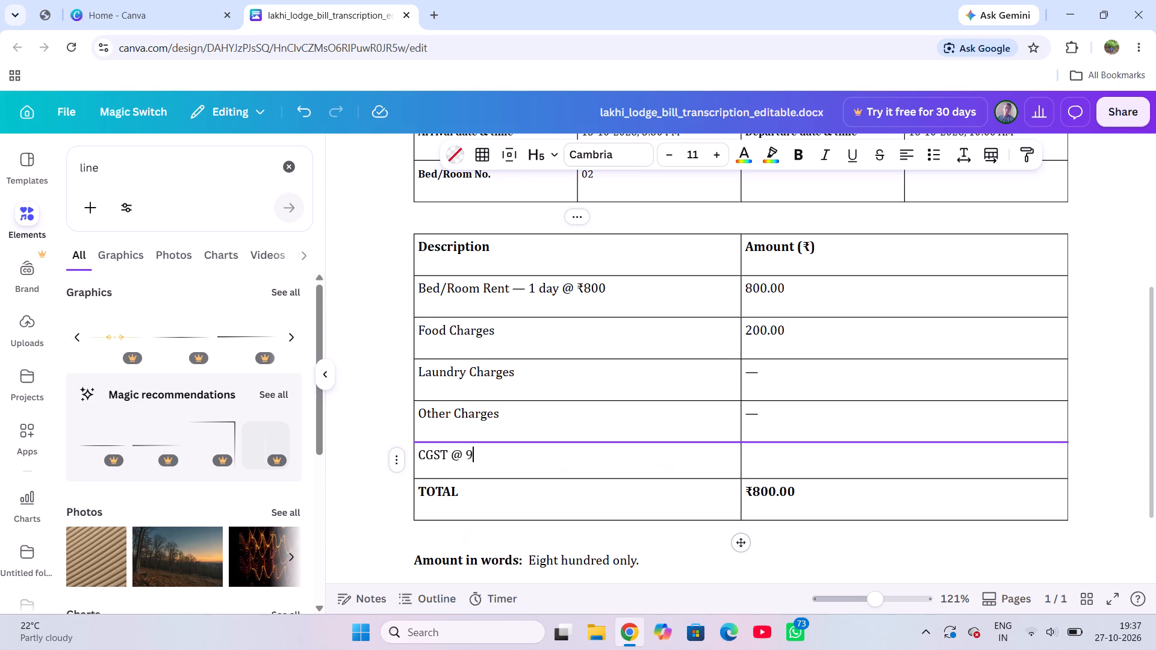
{"action": "key", "text": "shift+percent"}
{"action": "left_click", "coordinate": [463, 456]}
{"action": "key", "text": "Right"}
{"action": "key", "text": "BackSpace"}
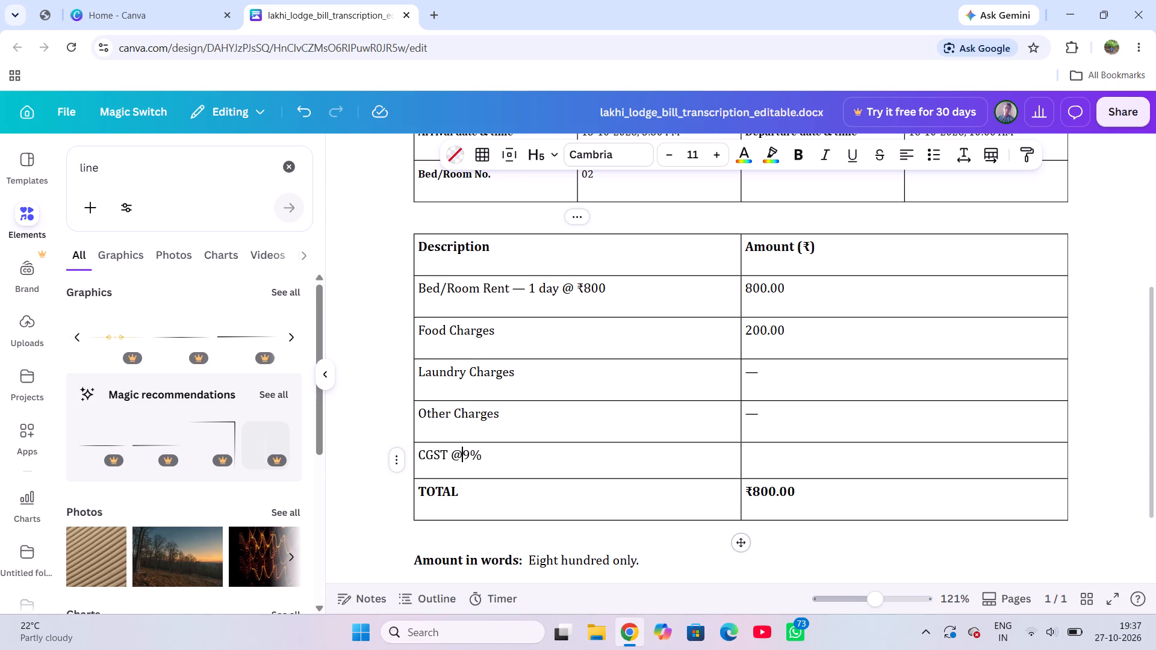
{"action": "left_click", "coordinate": [485, 455]}
{"action": "key", "text": "space"}
{"action": "key", "text": "minus"}
{"action": "key", "text": "space"}
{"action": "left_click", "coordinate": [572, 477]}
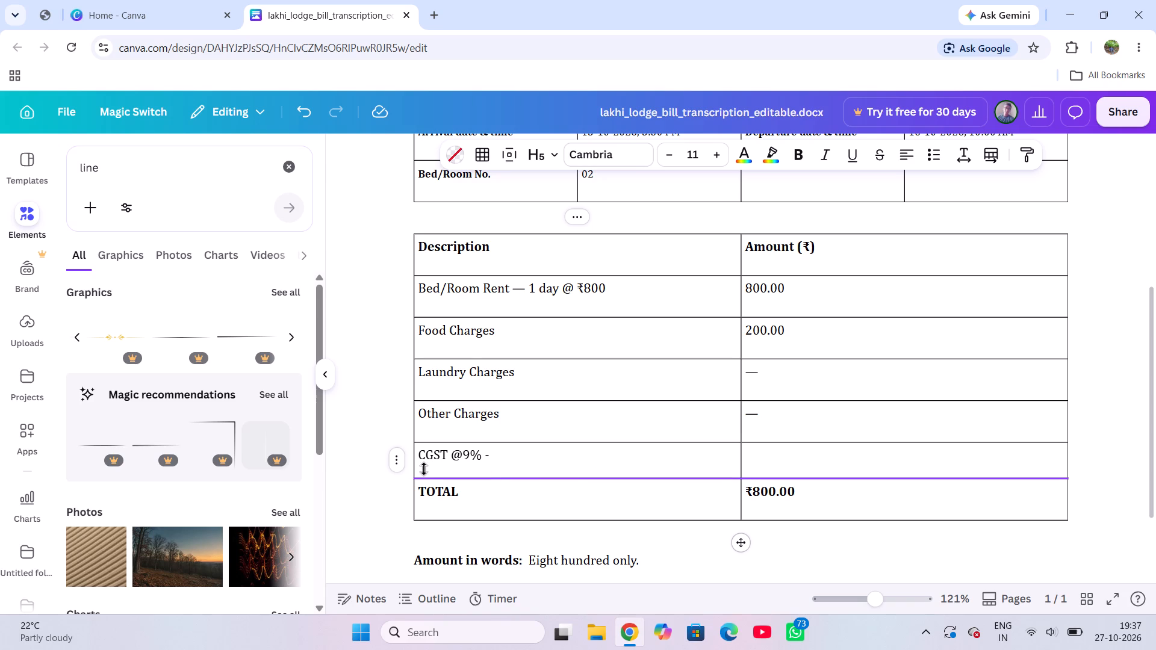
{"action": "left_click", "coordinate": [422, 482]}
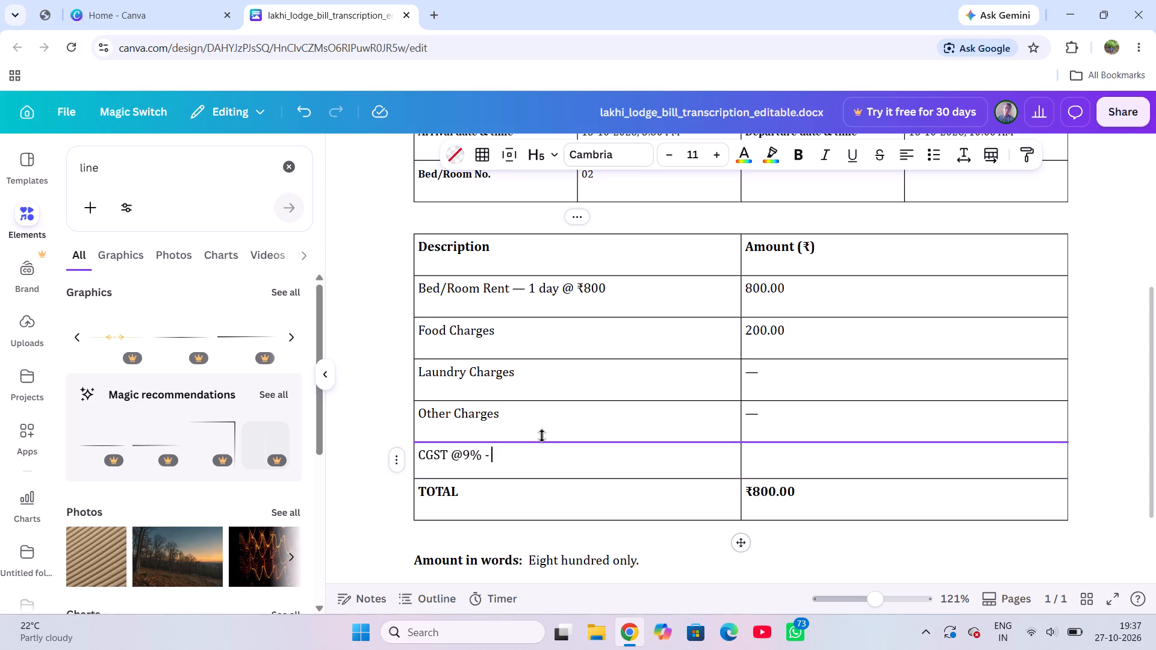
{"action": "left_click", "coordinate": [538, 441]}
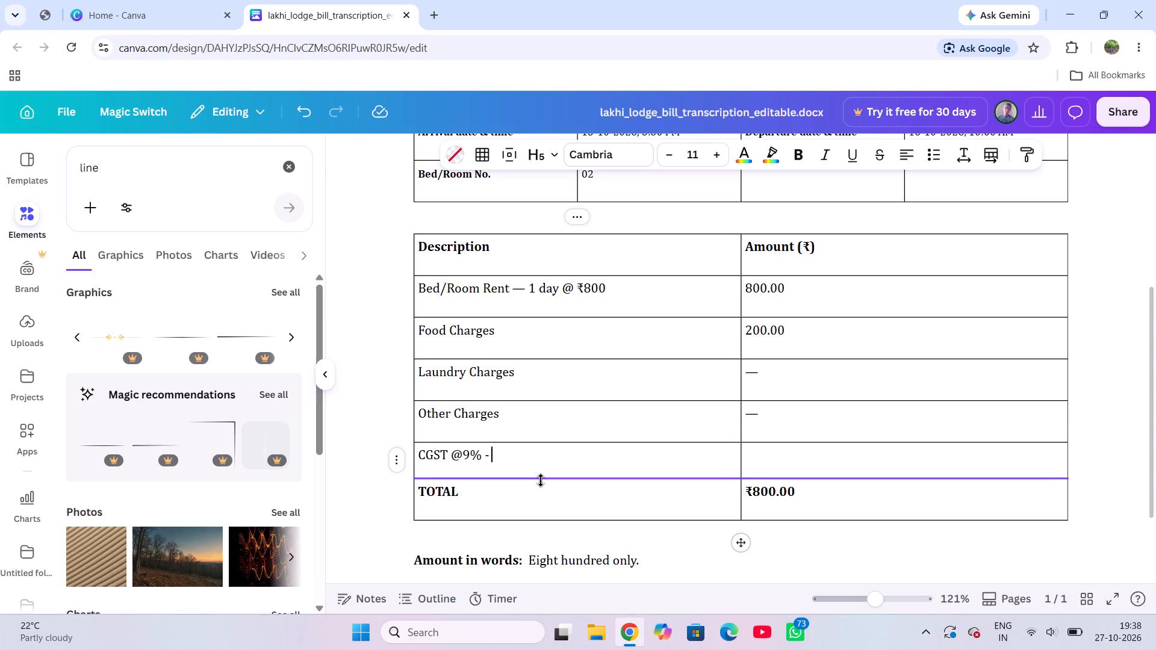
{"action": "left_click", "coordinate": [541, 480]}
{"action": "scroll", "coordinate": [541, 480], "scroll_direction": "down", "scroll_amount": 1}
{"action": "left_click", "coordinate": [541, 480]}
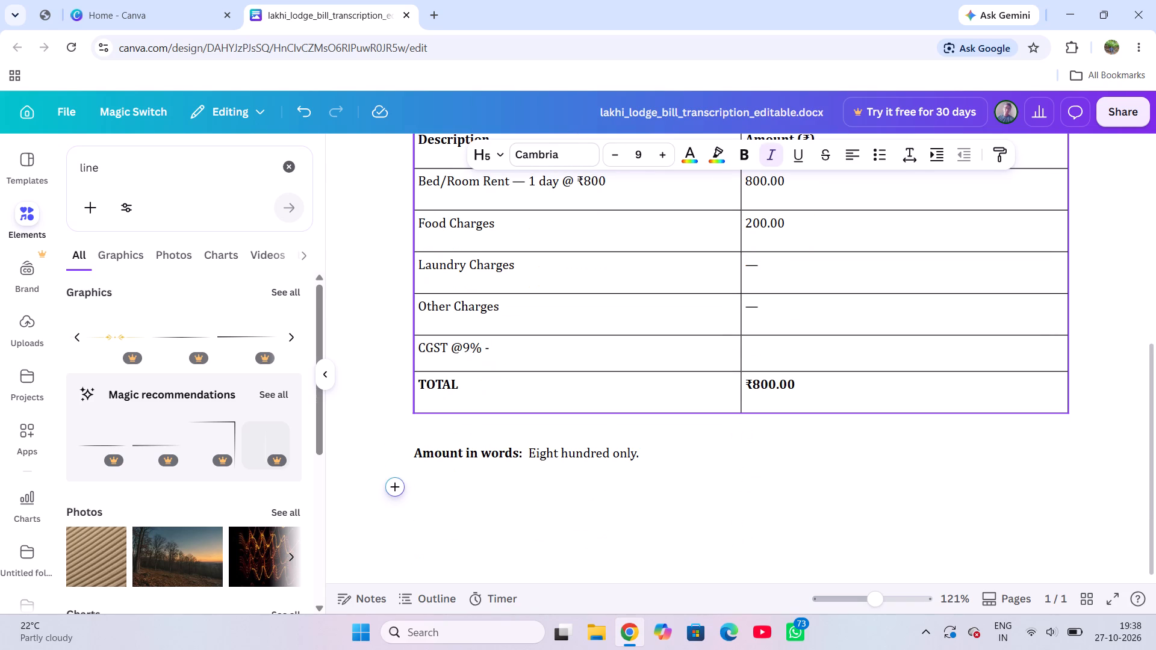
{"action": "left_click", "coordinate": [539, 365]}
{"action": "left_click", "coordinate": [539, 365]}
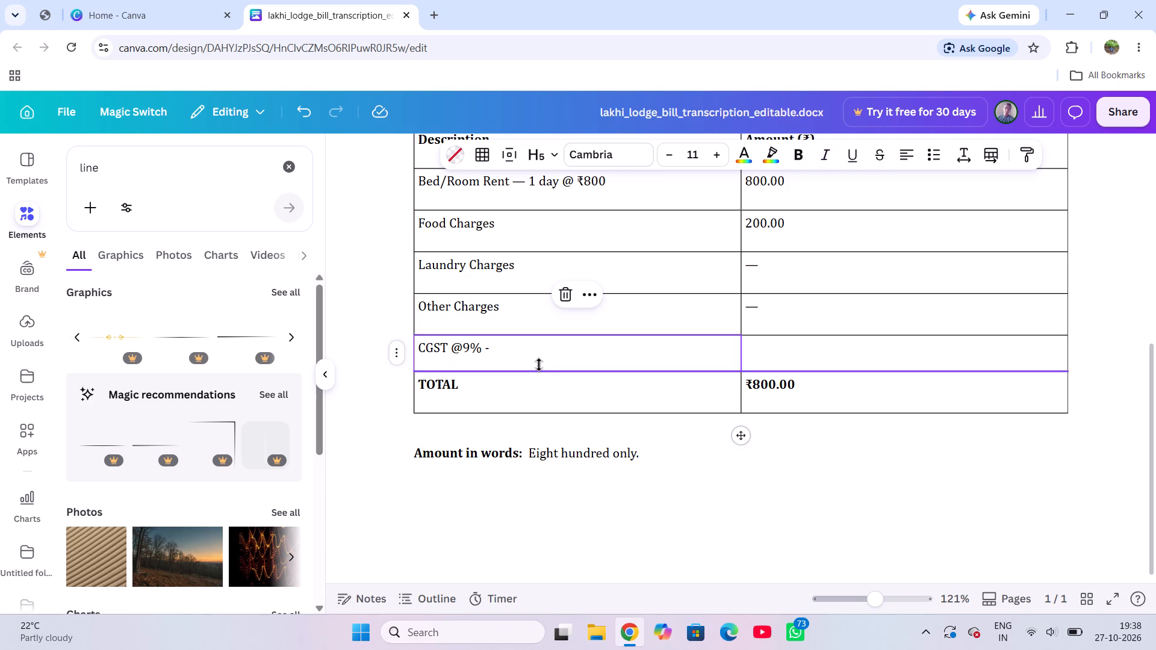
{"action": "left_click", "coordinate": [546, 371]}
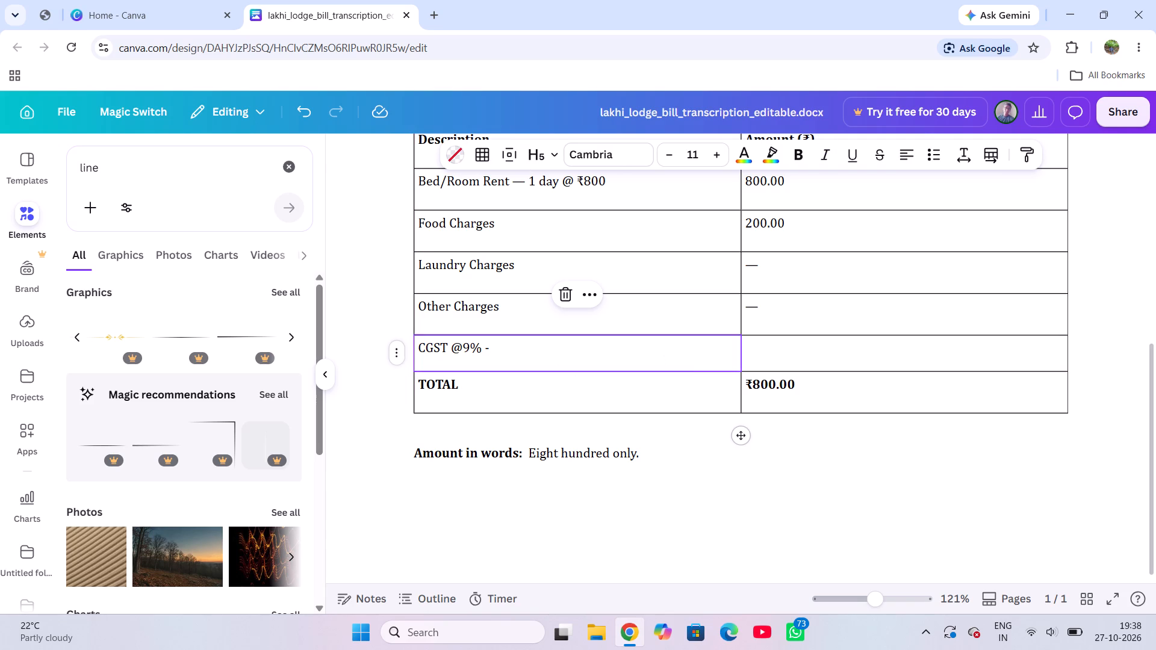
Enter 54 as the amount in the CGST row.
{"action": "left_click", "coordinate": [791, 345]}
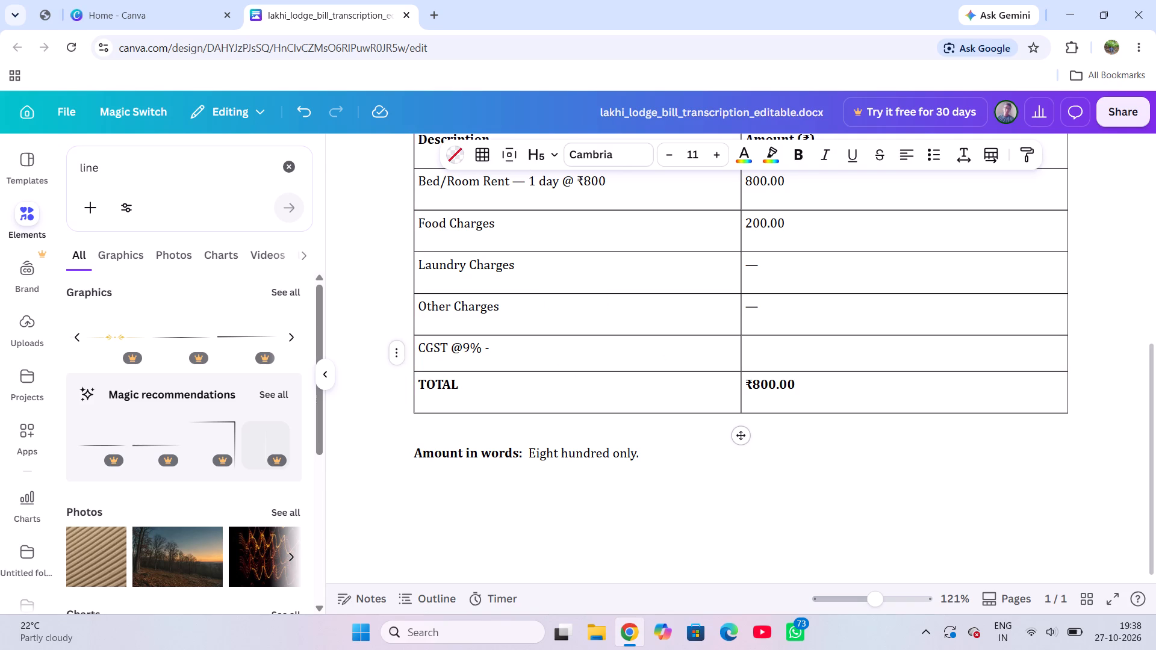
{"action": "type", "text": "54"}
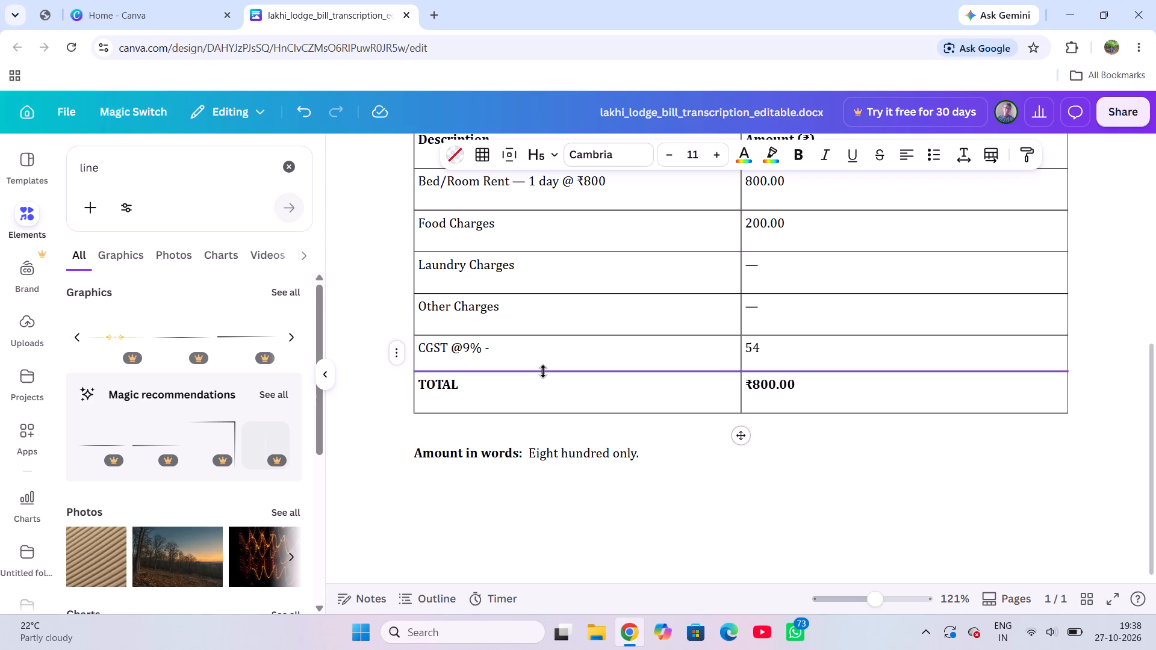
Add an empty row between the CGST row and TOTAL in the charges table.
{"action": "left_click", "coordinate": [543, 371]}
{"action": "left_click", "coordinate": [396, 353]}
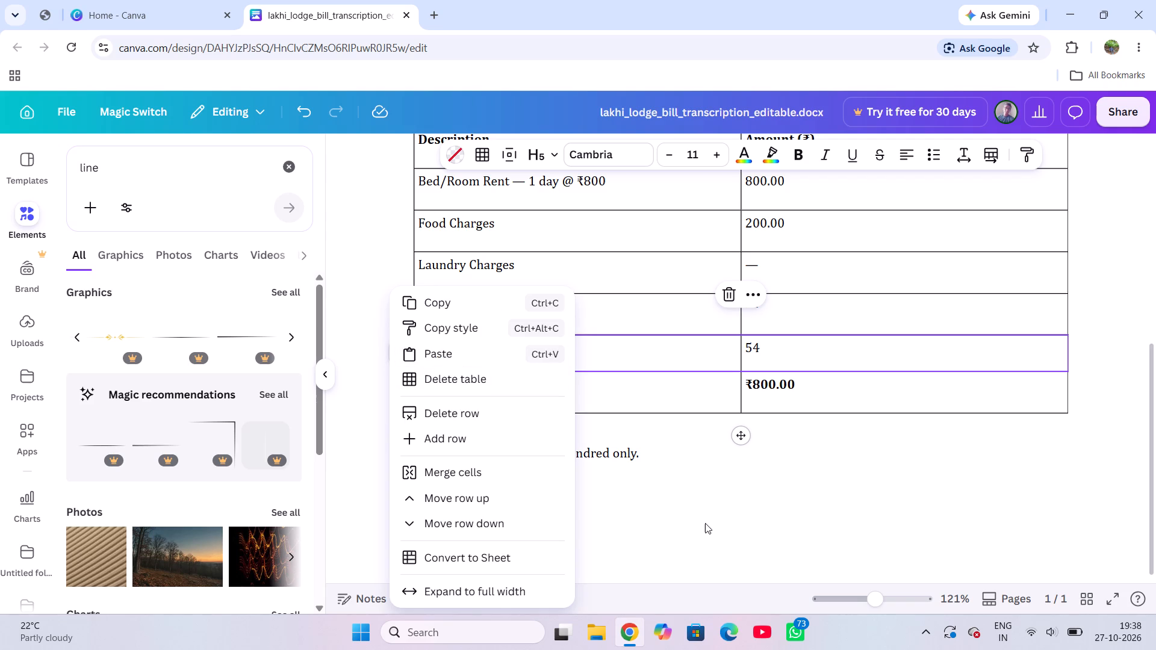
{"action": "left_click", "coordinate": [441, 439]}
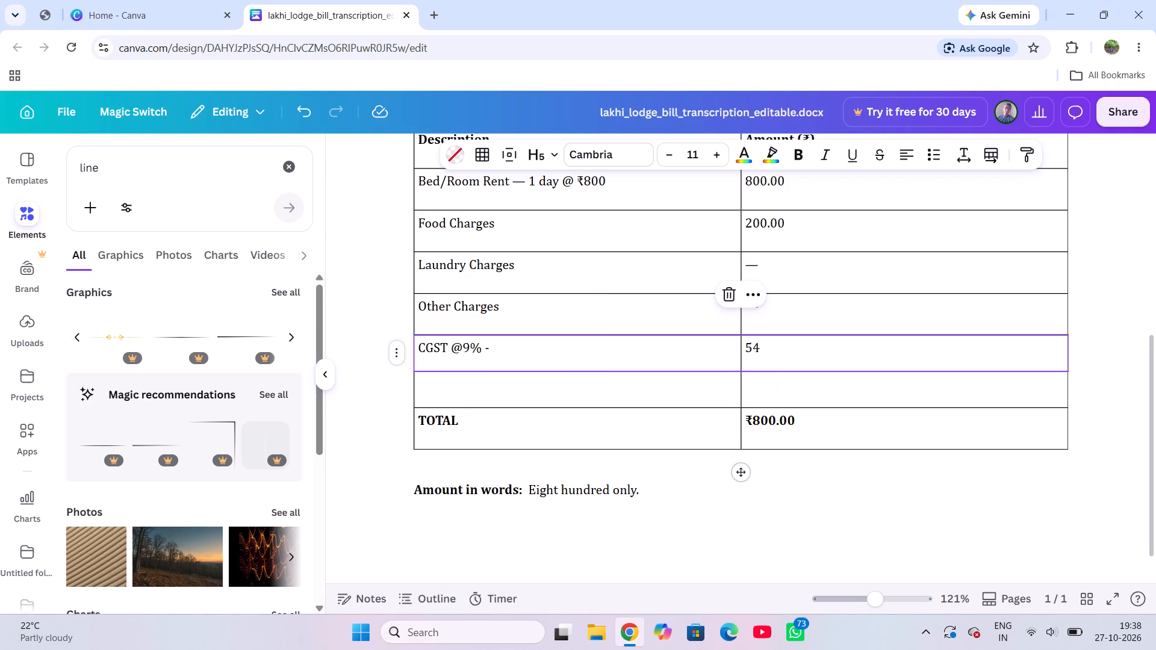
Enter "SGST @9%" in the Description cell of the empty row below CGST.
{"action": "left_click", "coordinate": [464, 380]}
{"action": "left_click", "coordinate": [464, 387]}
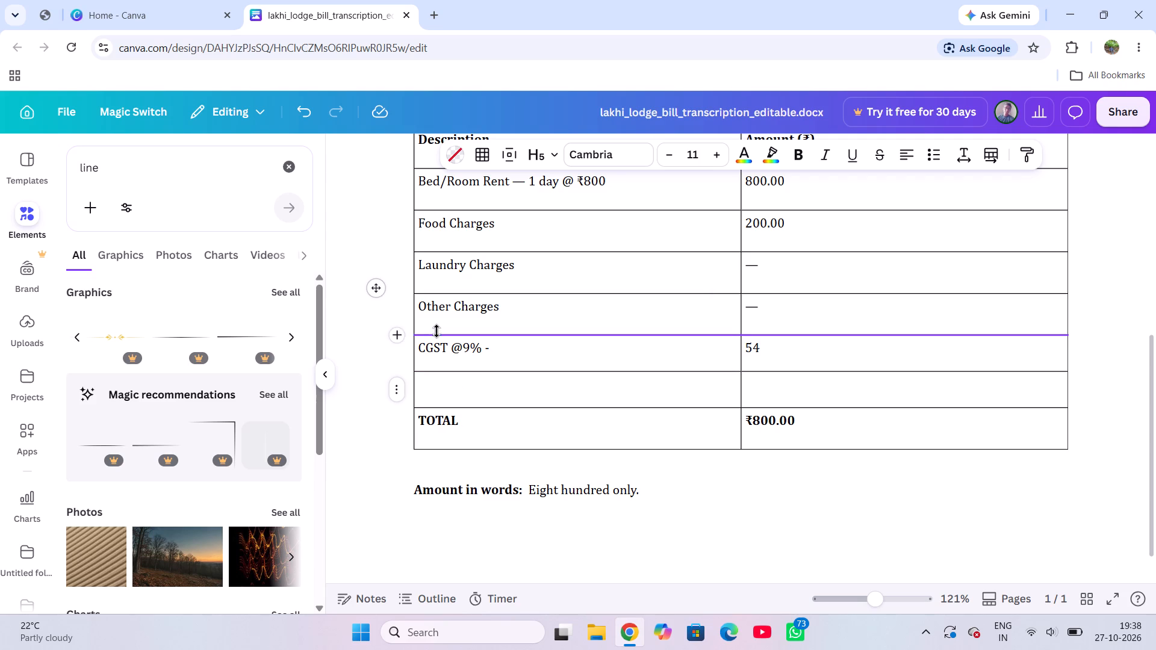
{"action": "type", "text": "SGA"}
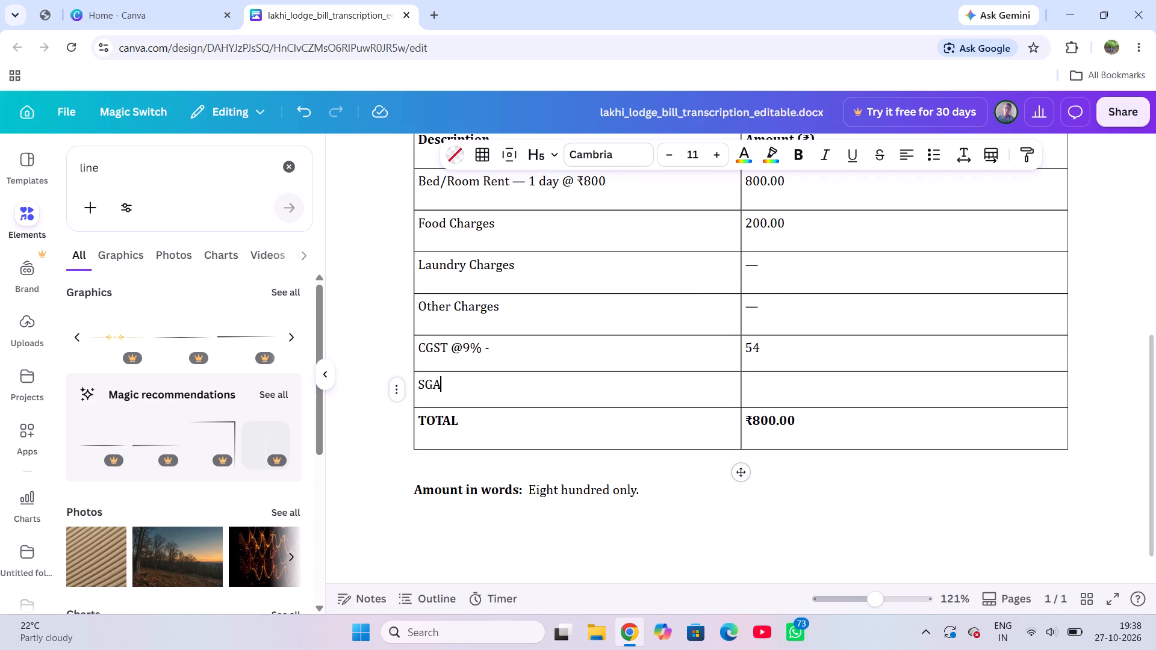
{"action": "key", "text": "shift+BackSpace"}
{"action": "type", "text": "ST"}
{"action": "key", "text": "space"}
{"action": "key", "text": "shift+at"}
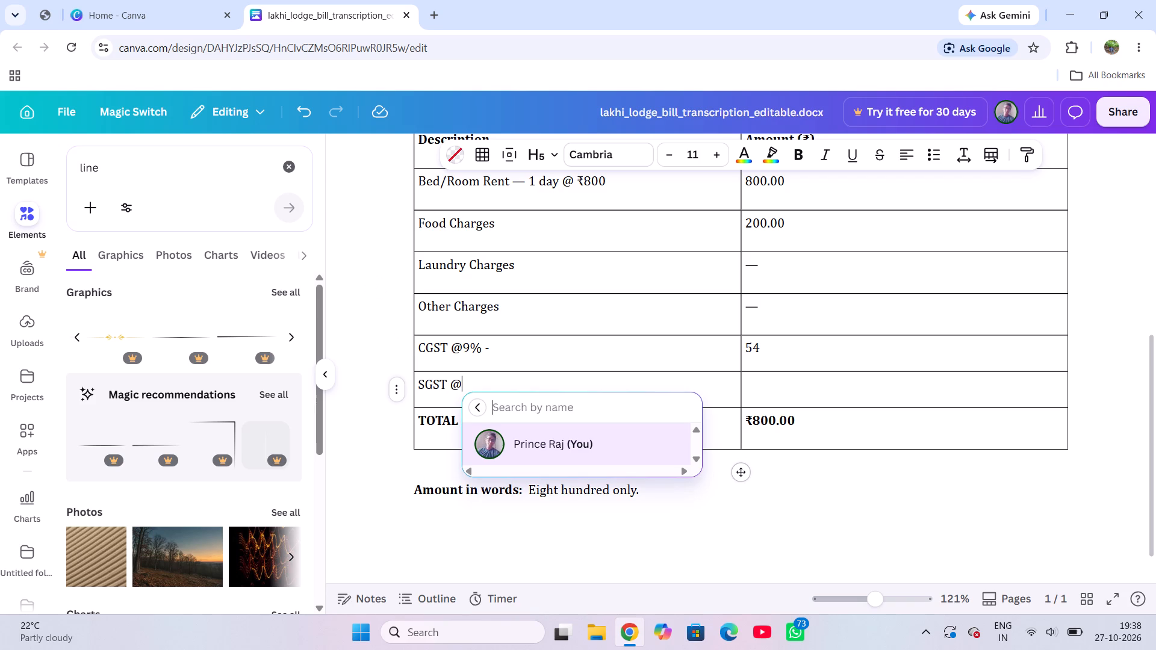
{"action": "key", "text": "9"}
{"action": "key", "text": "shift+percent"}
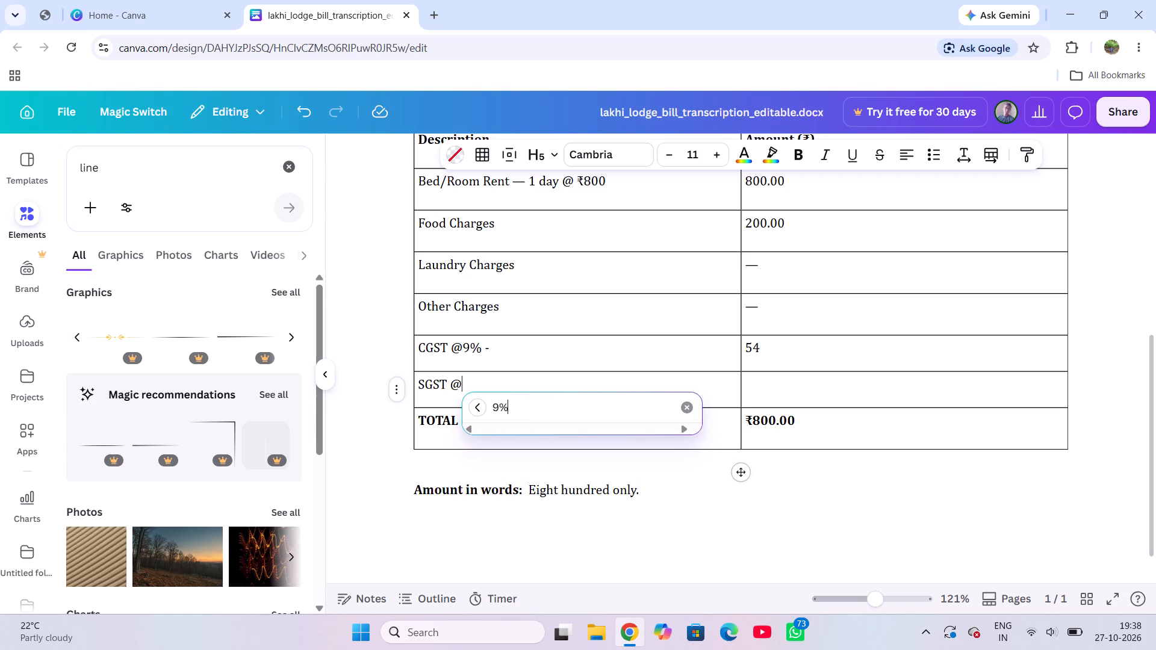
{"action": "left_click", "coordinate": [691, 404]}
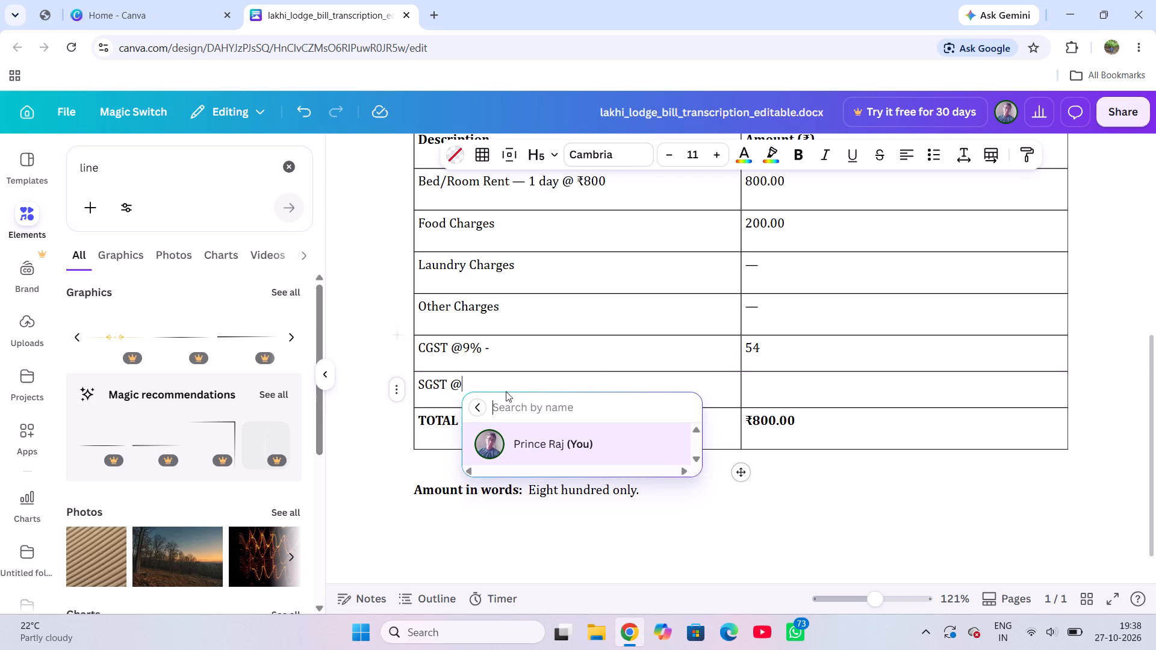
{"action": "key", "text": "9"}
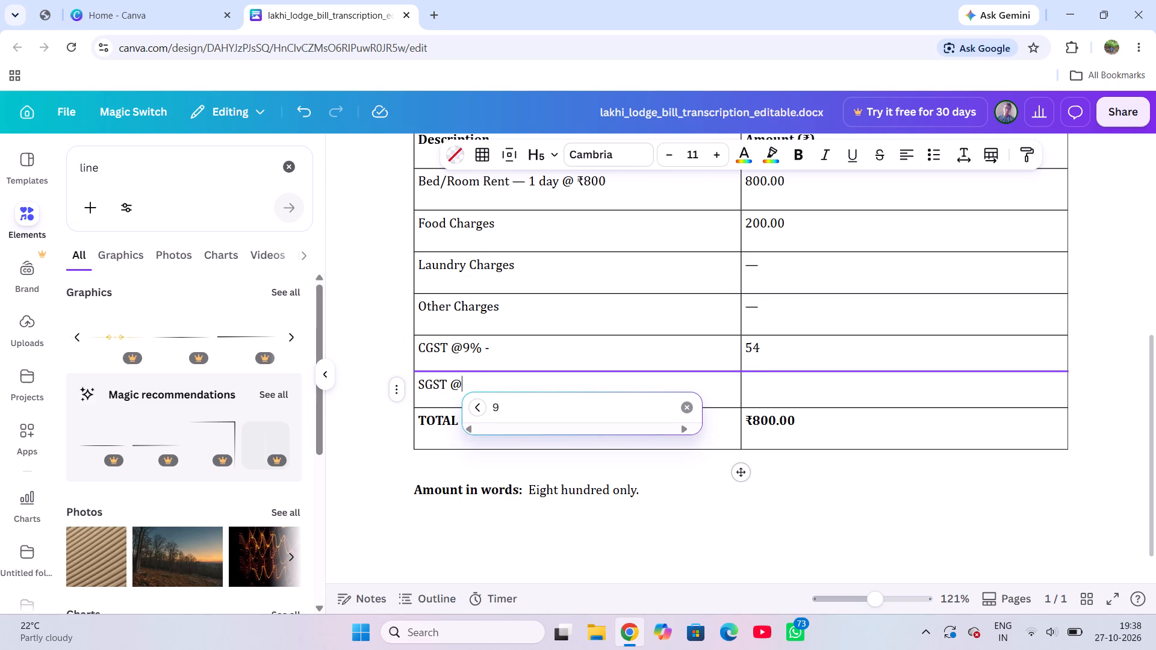
{"action": "left_click", "coordinate": [476, 408]}
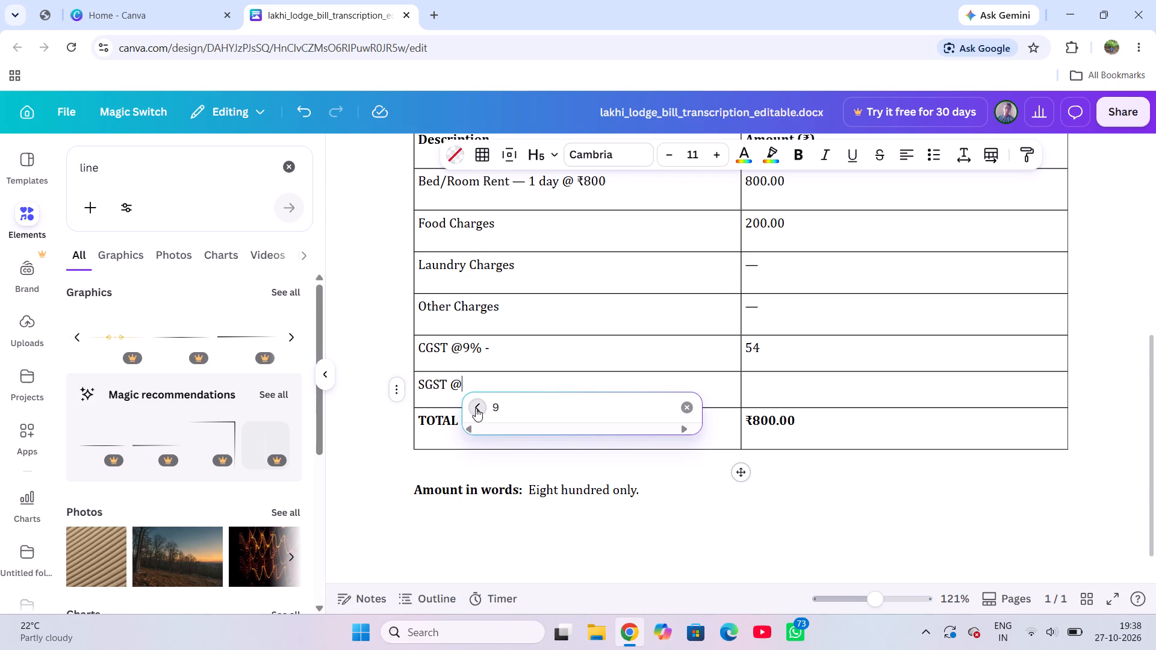
{"action": "left_click", "coordinate": [472, 381]}
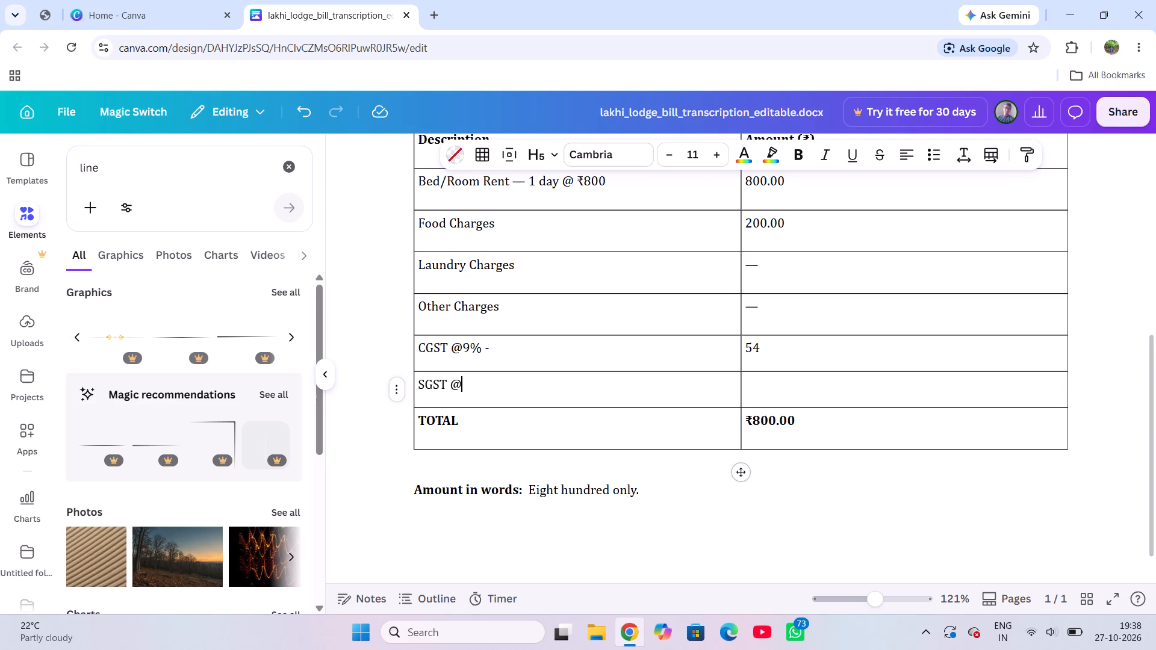
{"action": "key", "text": "9"}
{"action": "key", "text": "shift+percent"}
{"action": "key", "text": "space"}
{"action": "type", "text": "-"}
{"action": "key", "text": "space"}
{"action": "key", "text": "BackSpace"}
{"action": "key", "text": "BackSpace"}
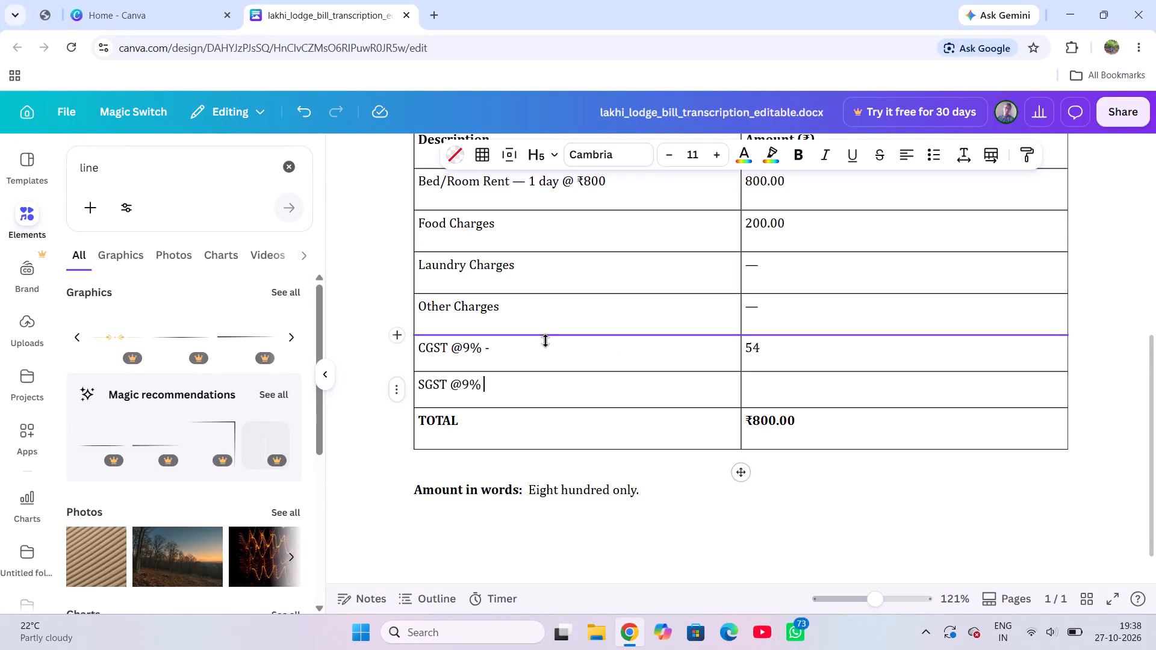
Remove the trailing dash from the CGST row's label so it reads "CGST @9%".
{"action": "left_click", "coordinate": [545, 341]}
{"action": "left_click", "coordinate": [525, 350]}
{"action": "key", "text": "BackSpace"}
{"action": "key", "text": "BackSpace"}
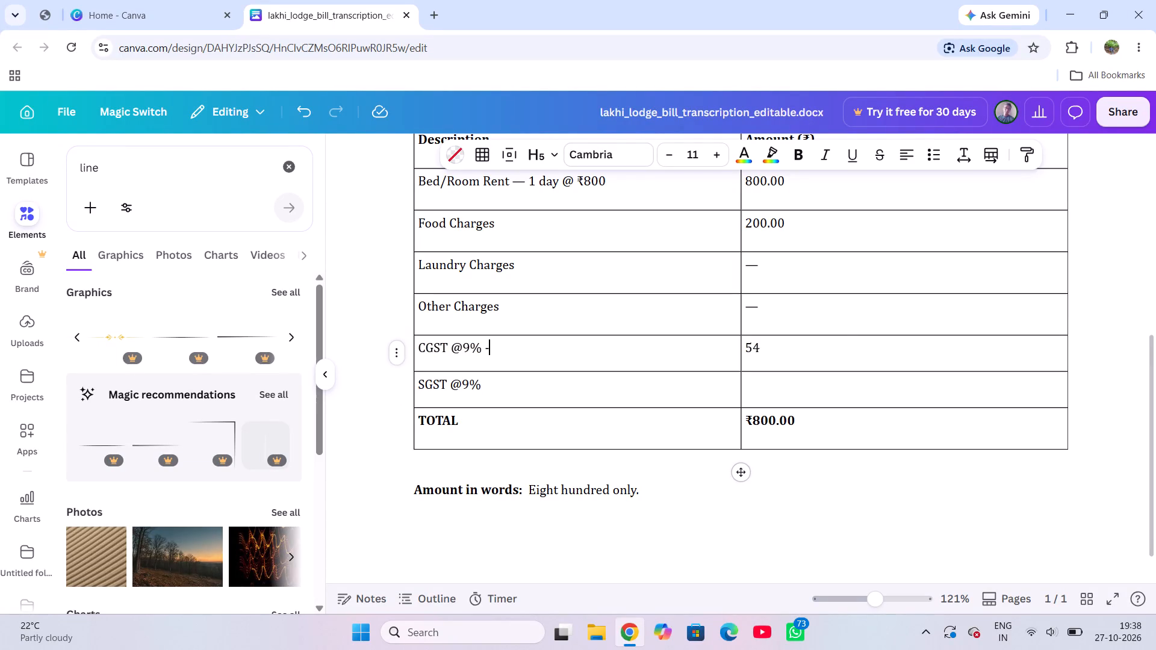
Enter 54 as the amount in the SGST row of the charges table.
{"action": "left_click", "coordinate": [759, 379]}
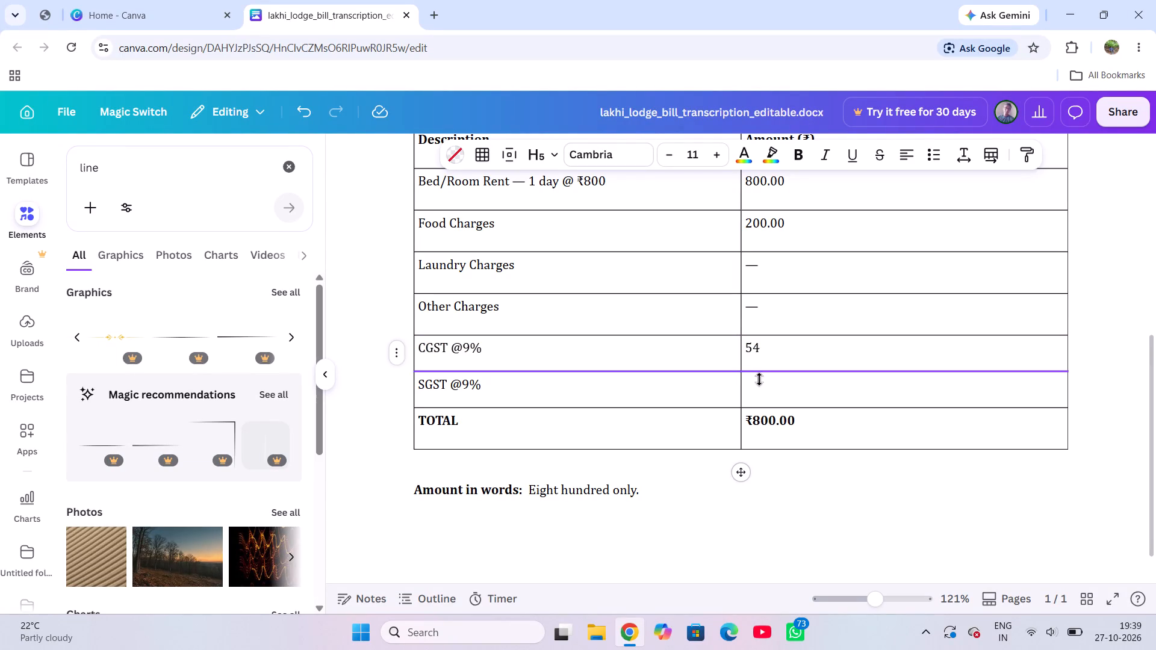
{"action": "left_click", "coordinate": [753, 394]}
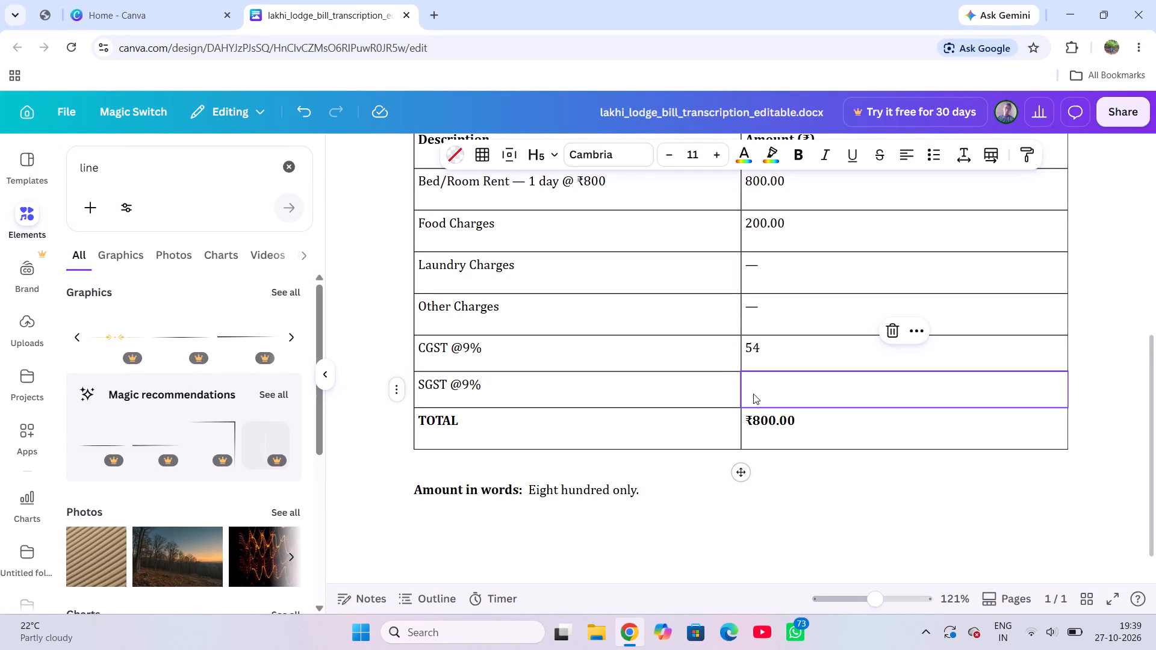
{"action": "type", "text": "54"}
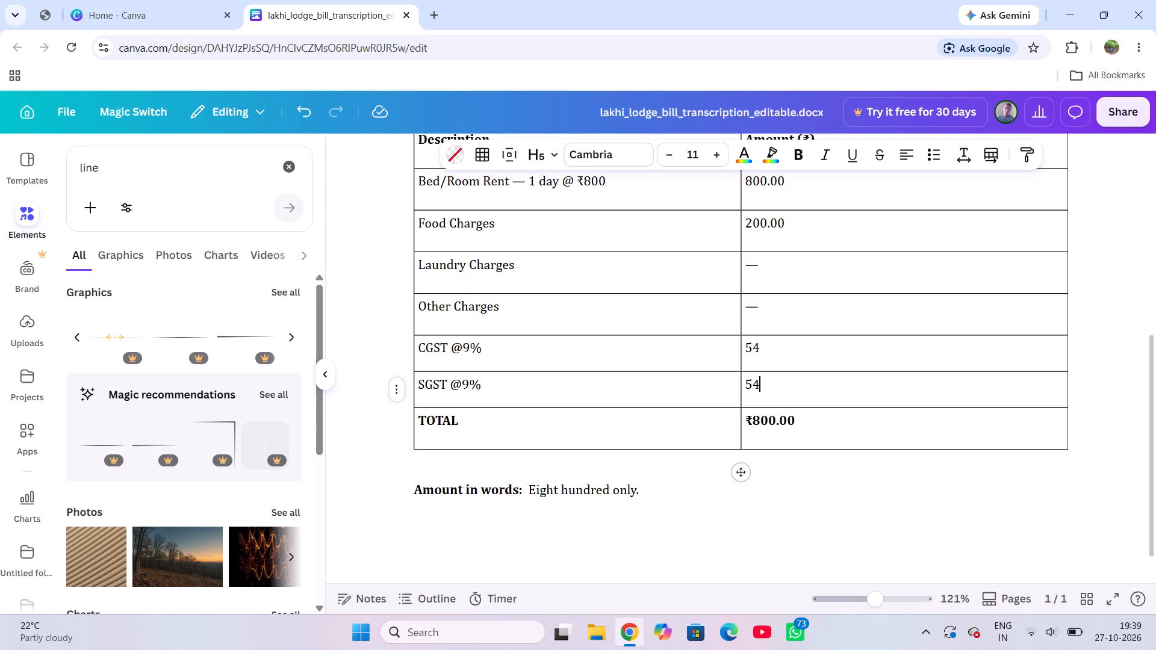
Change the amount in the TOTAL row of the charges table to ₹1108.00.
{"action": "left_click", "coordinate": [804, 426]}
{"action": "left_click", "coordinate": [804, 426]}
{"action": "left_click_drag", "start_coordinate": [804, 426], "coordinate": [787, 423]}
{"action": "double_click", "coordinate": [787, 423]}
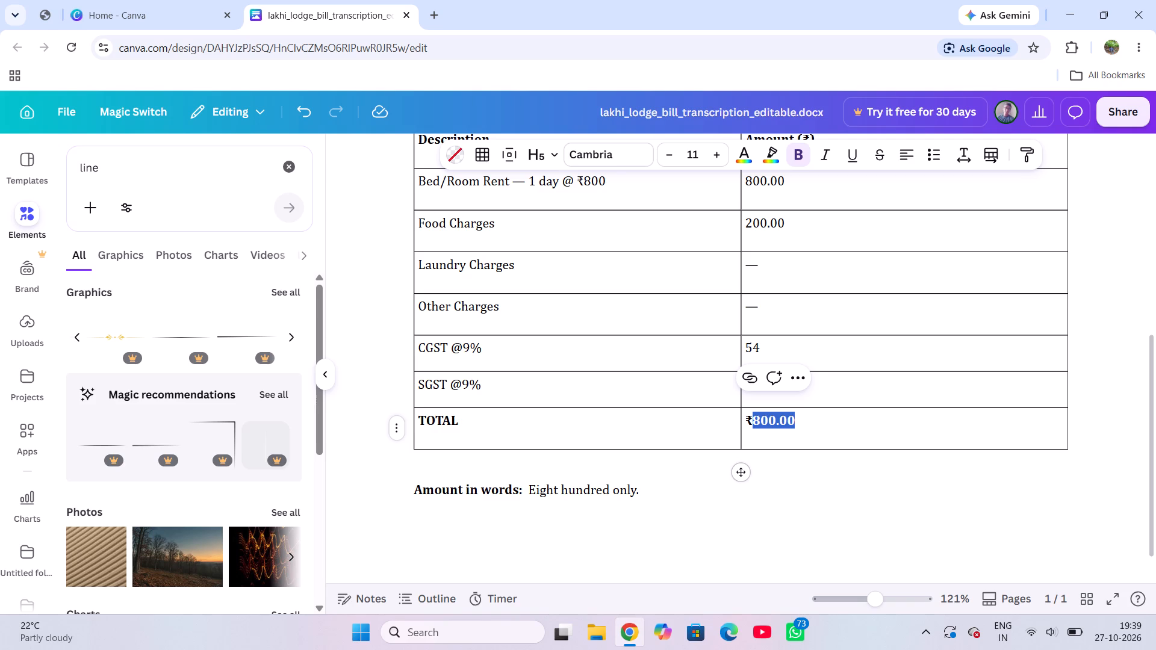
{"action": "key", "text": "BackSpace"}
{"action": "type", "text": "11"}
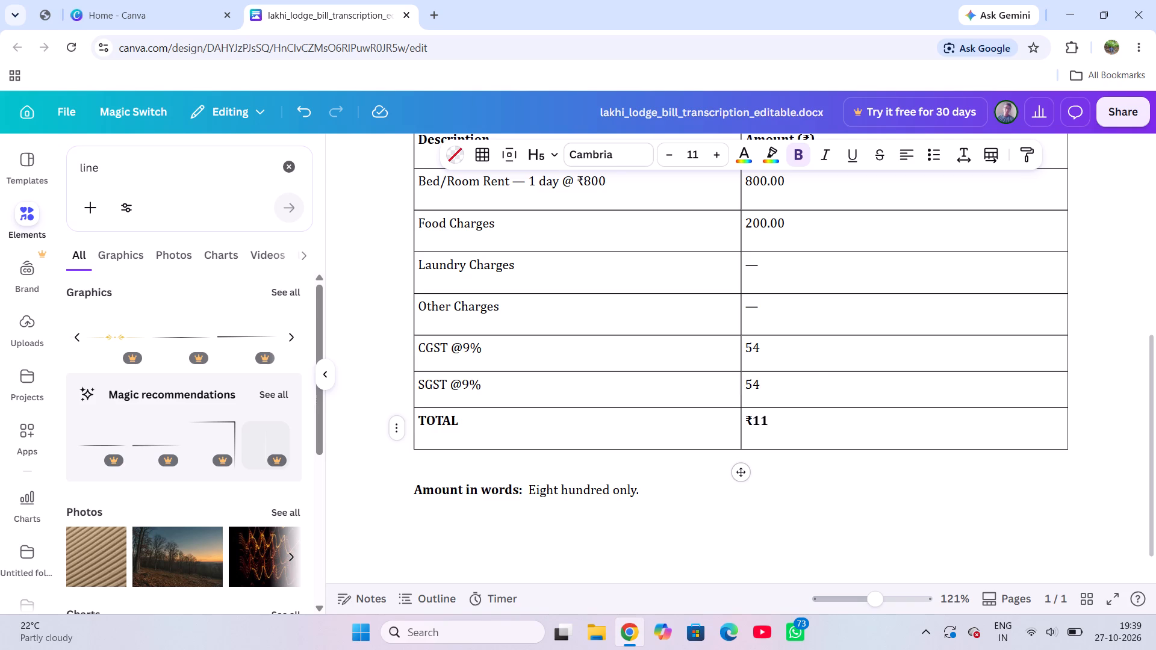
{"action": "type", "text": "08"}
{"action": "key", "text": "period"}
{"action": "type", "text": "00"}
{"action": "scroll", "coordinate": [816, 441], "scroll_direction": "up", "scroll_amount": 1}
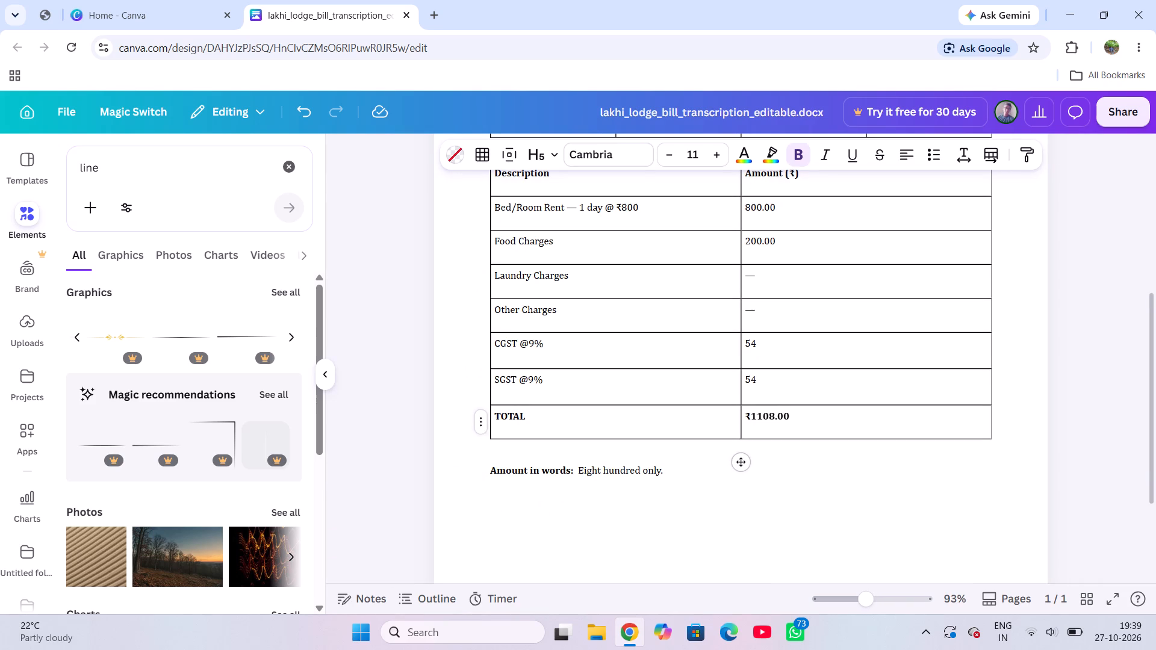
{"action": "scroll", "coordinate": [816, 441], "scroll_direction": "up", "scroll_amount": 5}
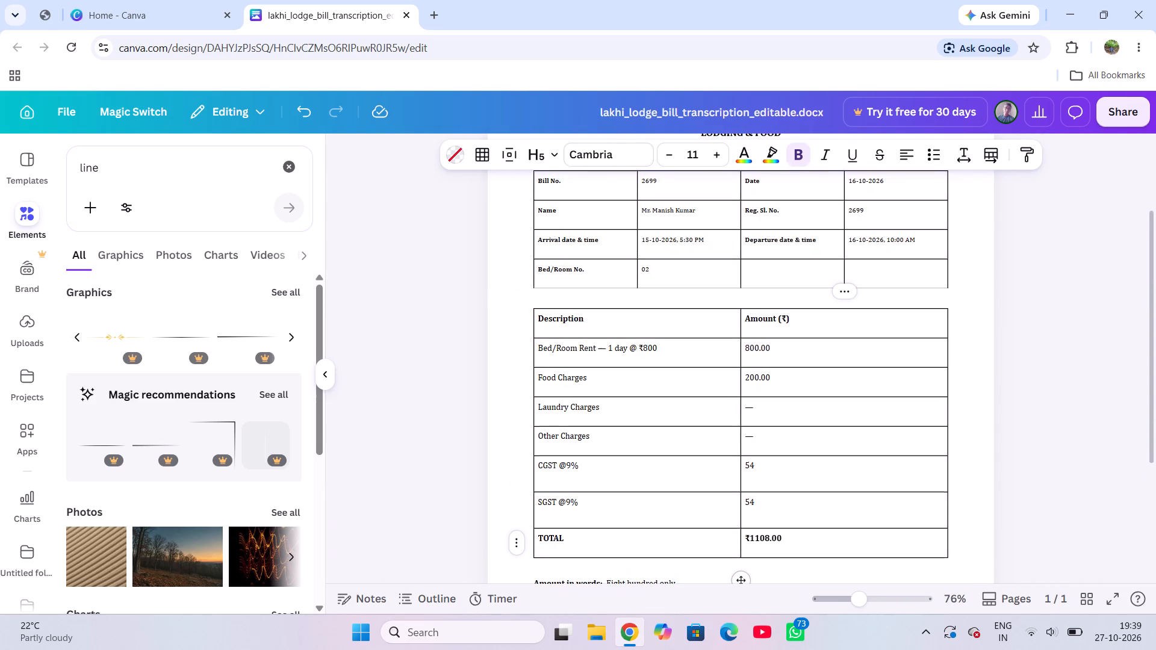
{"action": "left_click", "coordinate": [1008, 253]}
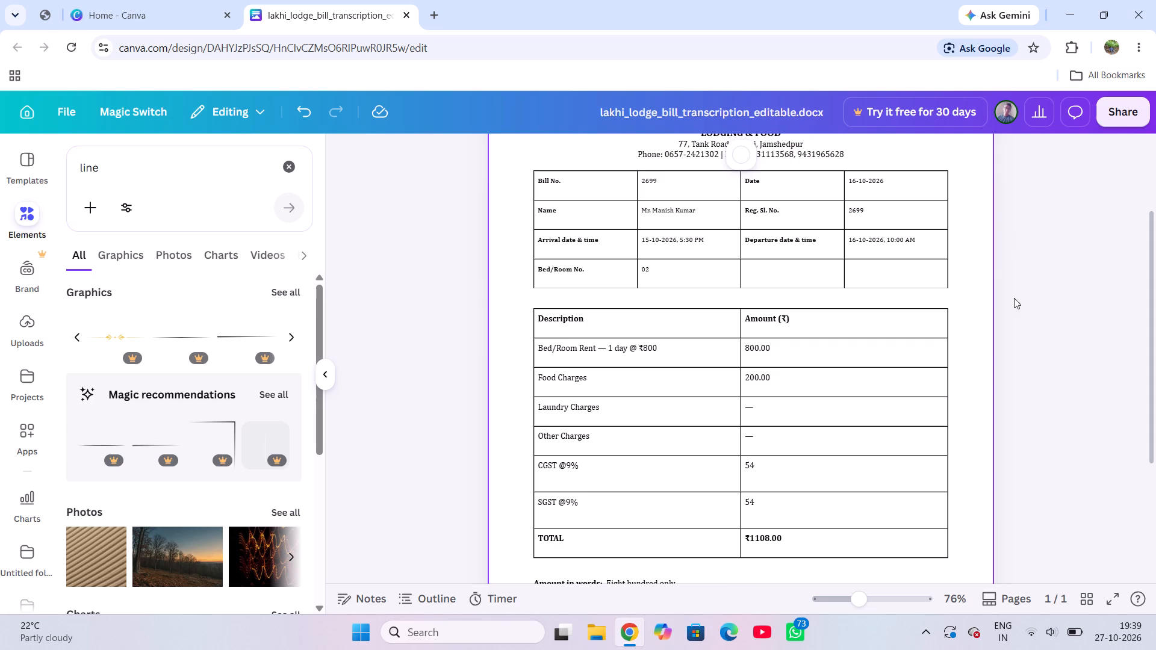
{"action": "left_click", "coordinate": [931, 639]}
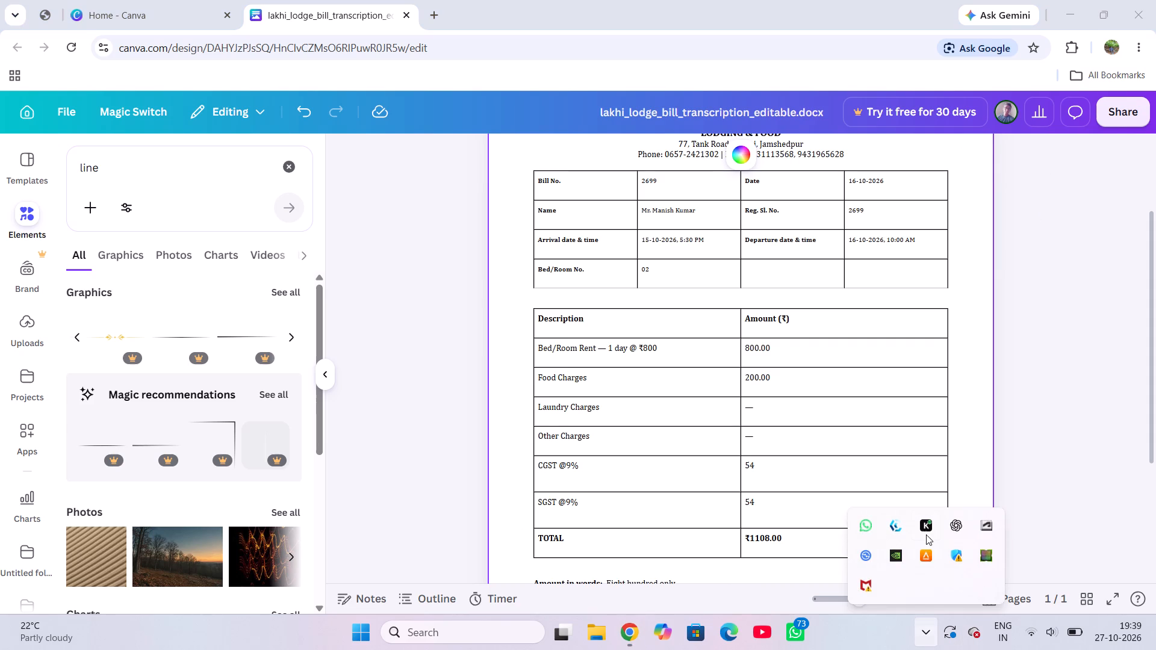
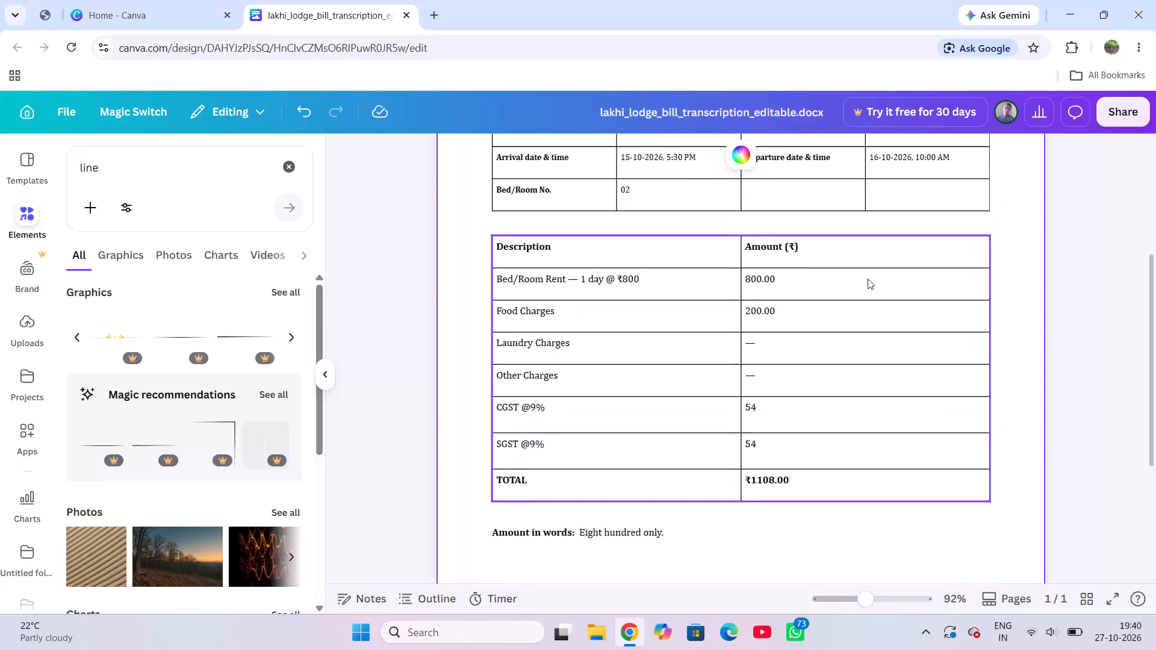
Add an empty row below the Laundry Charges row in the charges table.
{"action": "scroll", "coordinate": [868, 279], "scroll_direction": "down", "scroll_amount": 2}
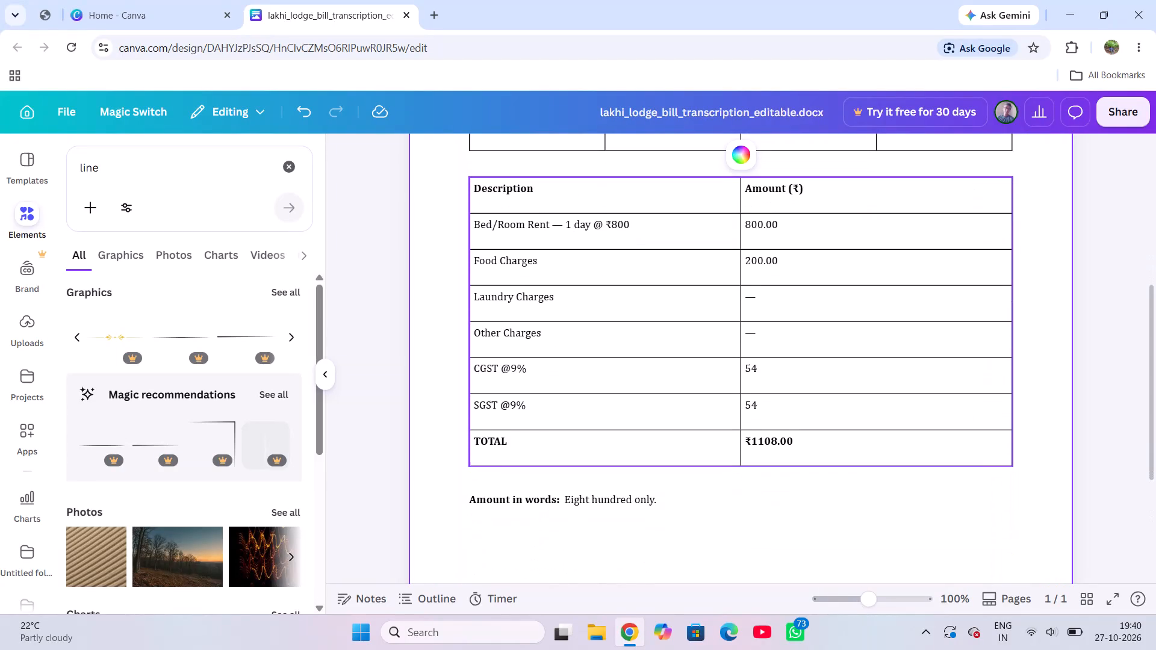
{"action": "scroll", "coordinate": [868, 279], "scroll_direction": "down", "scroll_amount": 1}
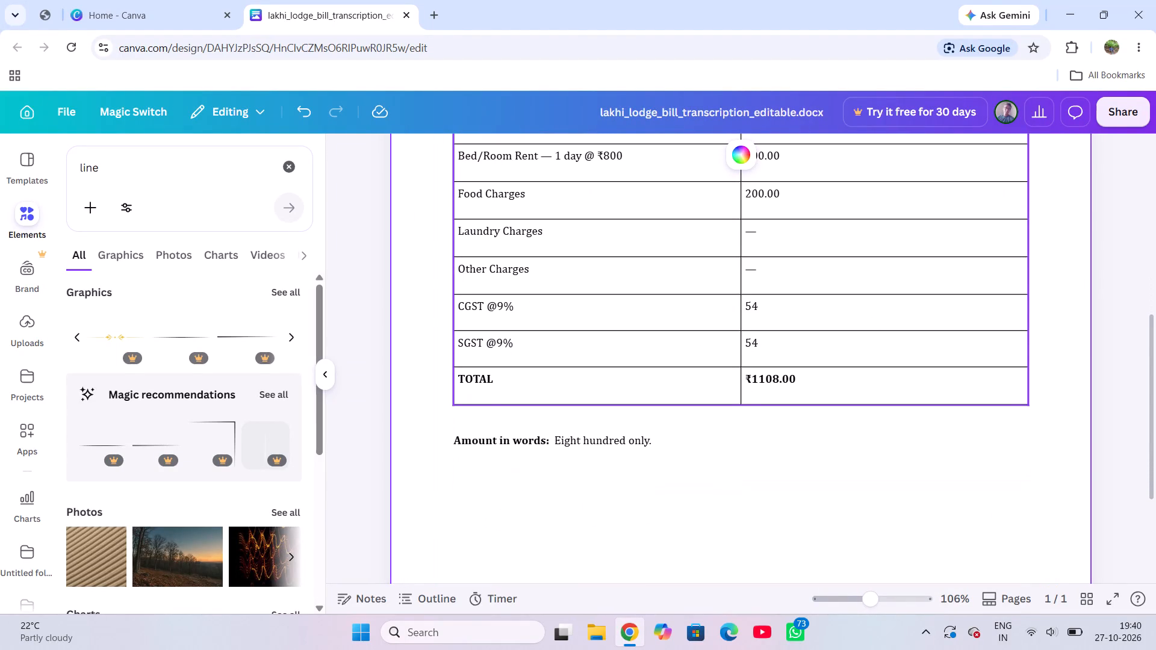
{"action": "left_click", "coordinate": [866, 423]}
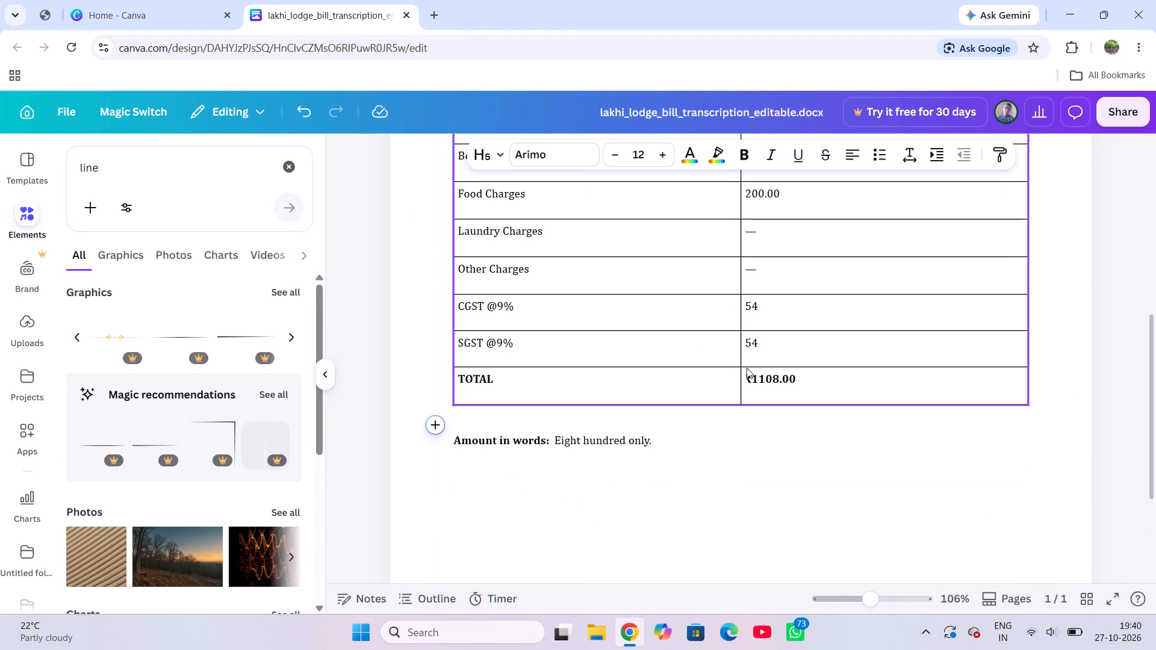
{"action": "scroll", "coordinate": [744, 406], "scroll_direction": "up", "scroll_amount": 2}
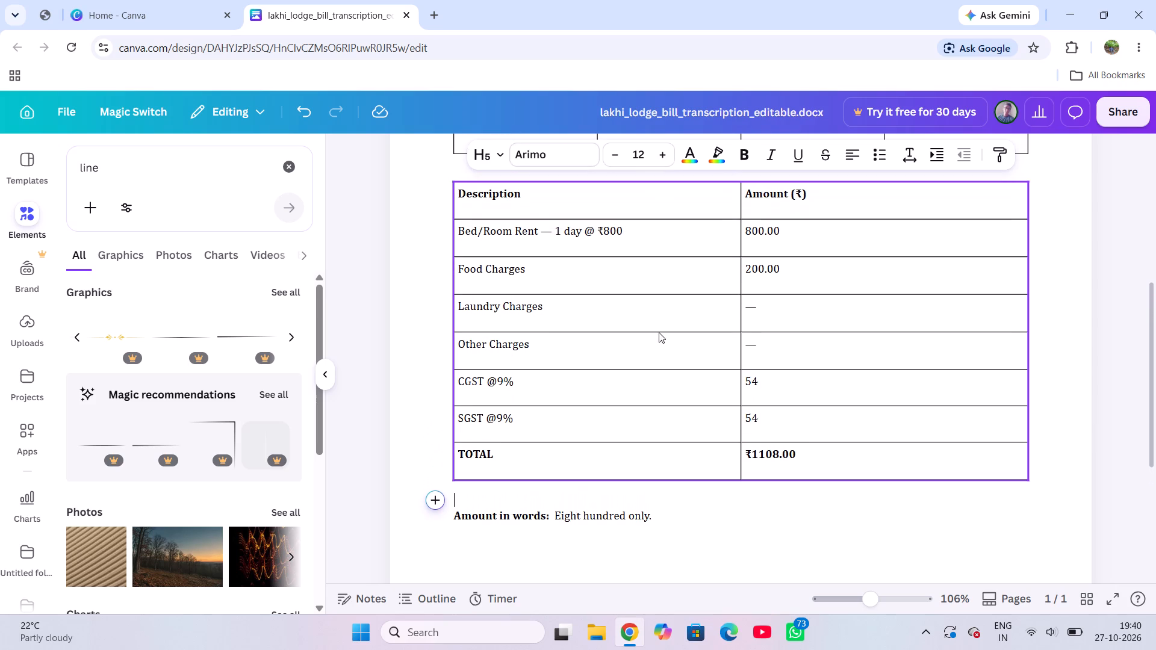
{"action": "left_click", "coordinate": [667, 320]}
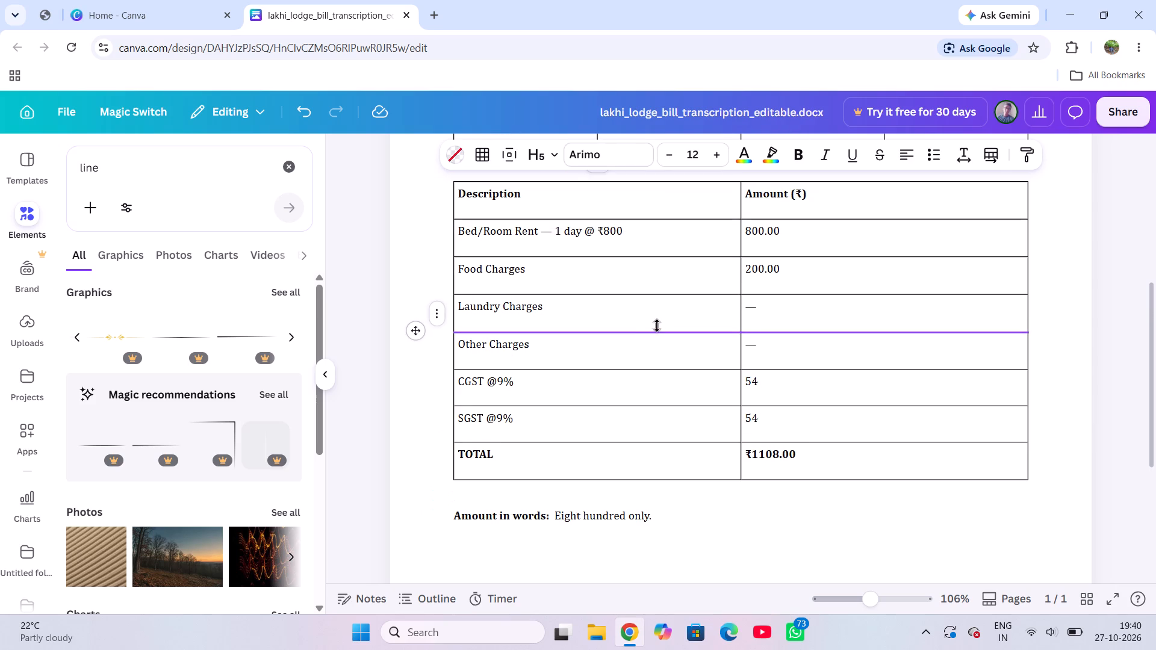
{"action": "left_click", "coordinate": [654, 330]}
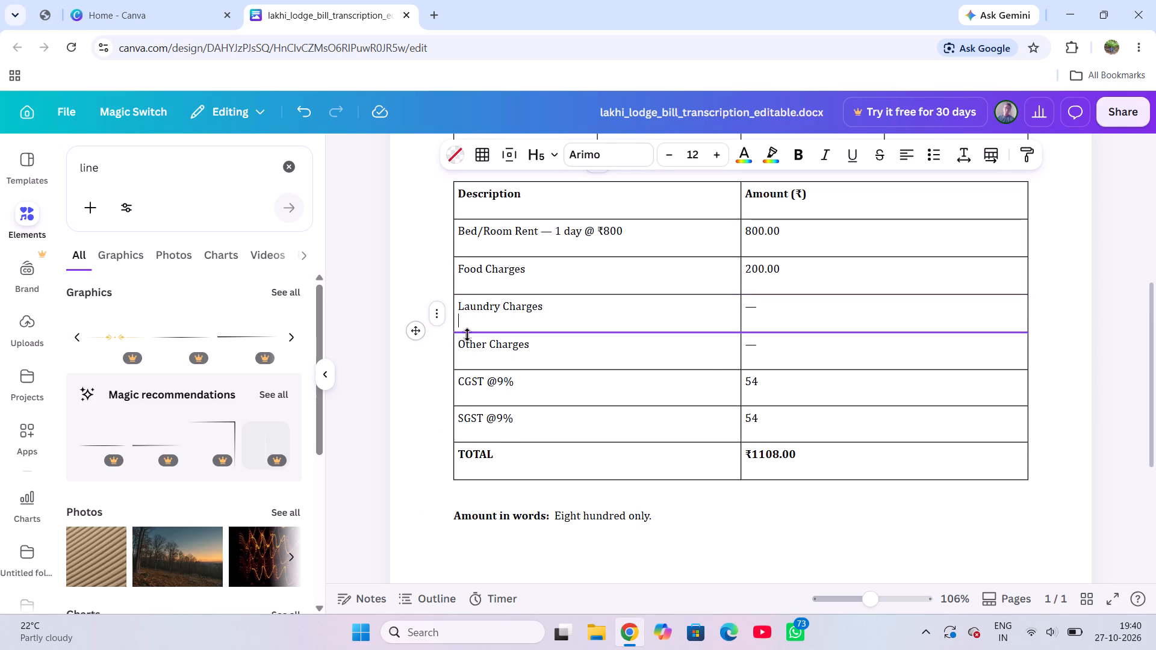
{"action": "left_click", "coordinate": [467, 335]}
{"action": "left_click", "coordinate": [437, 310]}
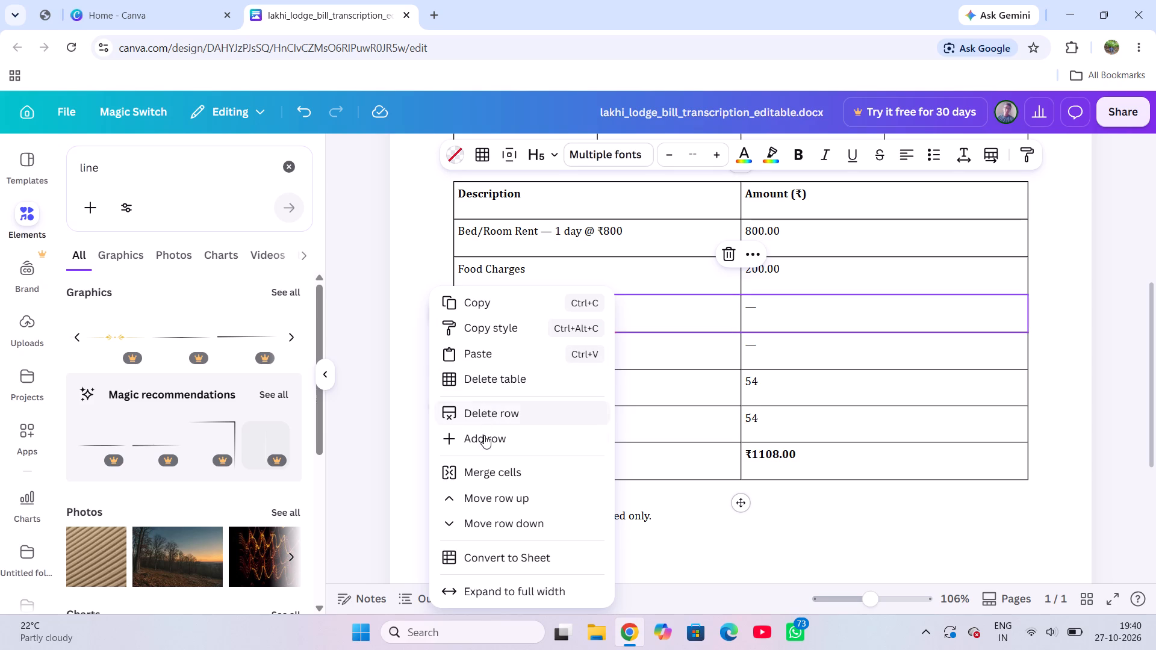
{"action": "left_click", "coordinate": [483, 436]}
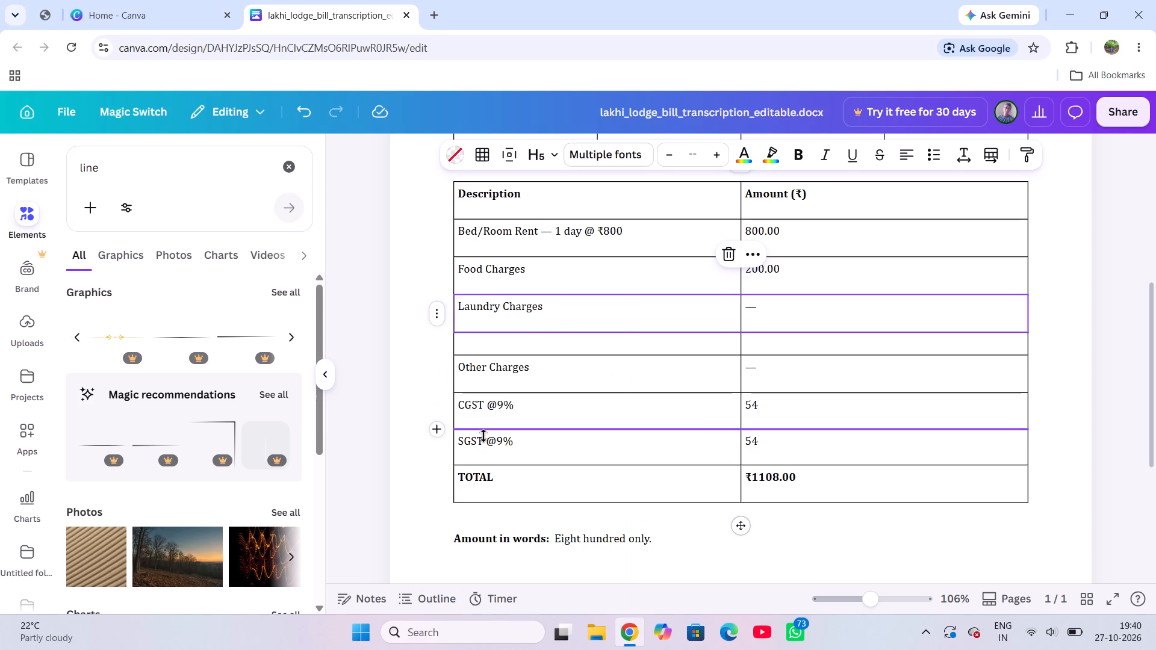
Increase the height of the empty row below Laundry Charges to about 44, close to that of its neighbouring rows.
{"action": "left_click_drag", "start_coordinate": [637, 359], "coordinate": [636, 369]}
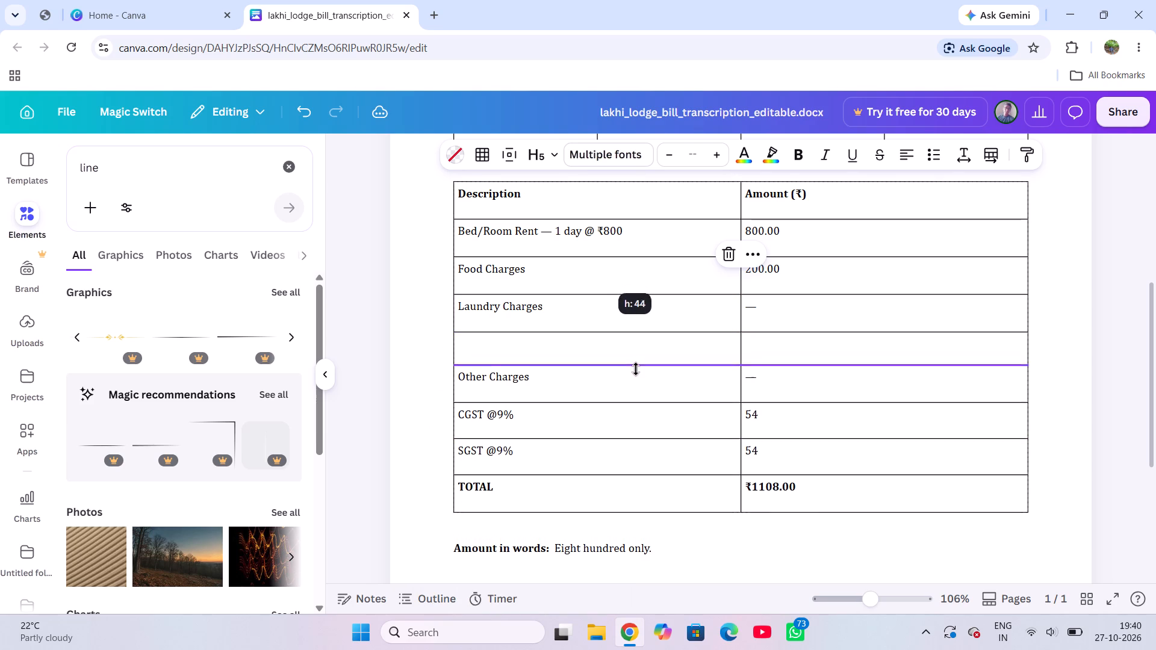
{"action": "left_click_drag", "start_coordinate": [636, 369], "coordinate": [638, 371]}
{"action": "left_click", "coordinate": [525, 357]}
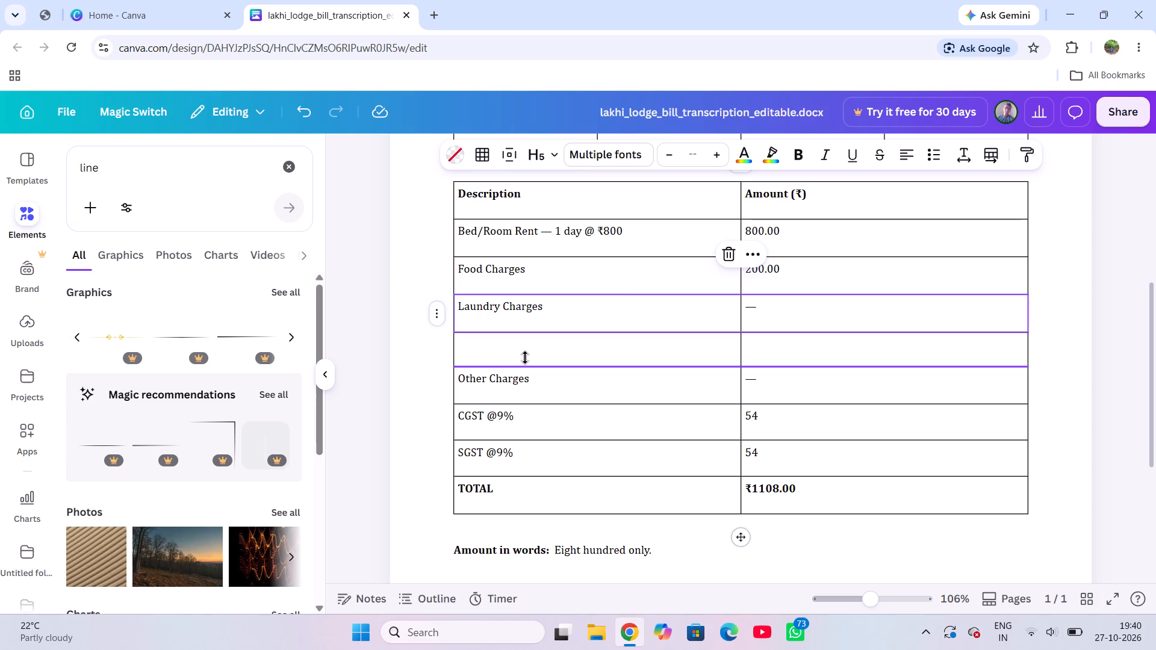
Enter "Cleaning Charges" in the Description cell of the empty row below Laundry Charges.
{"action": "left_click", "coordinate": [494, 347]}
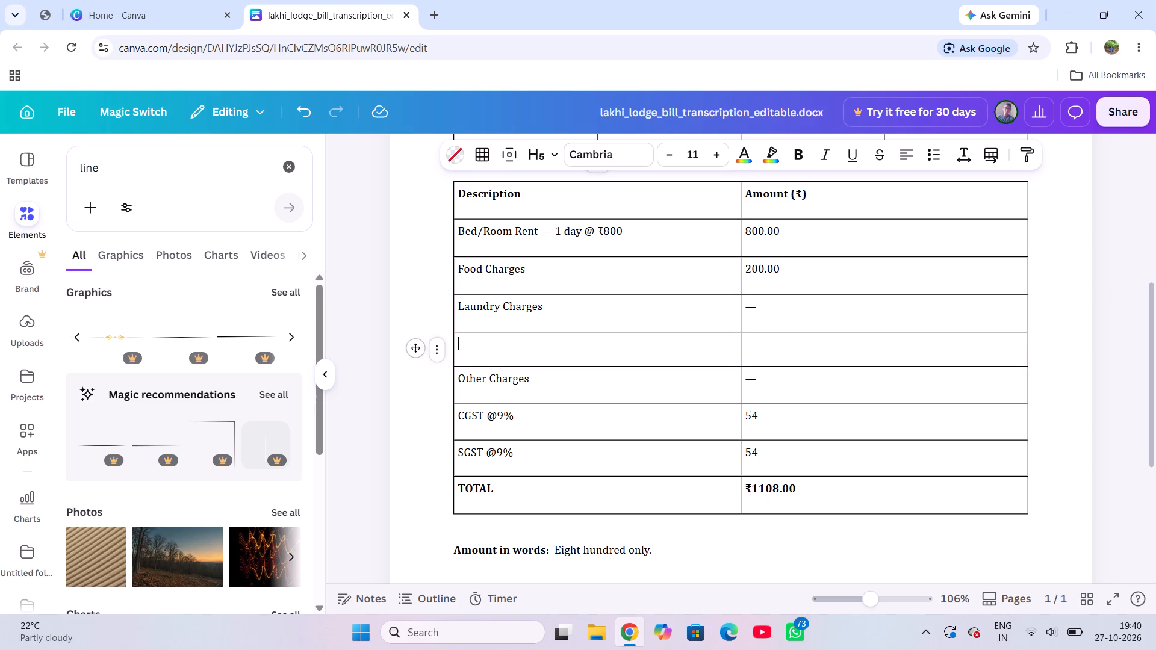
{"action": "key", "text": "shift+c"}
{"action": "key", "text": "l"}
{"action": "key", "text": "e"}
{"action": "type", "text": "aning"}
{"action": "key", "text": "space"}
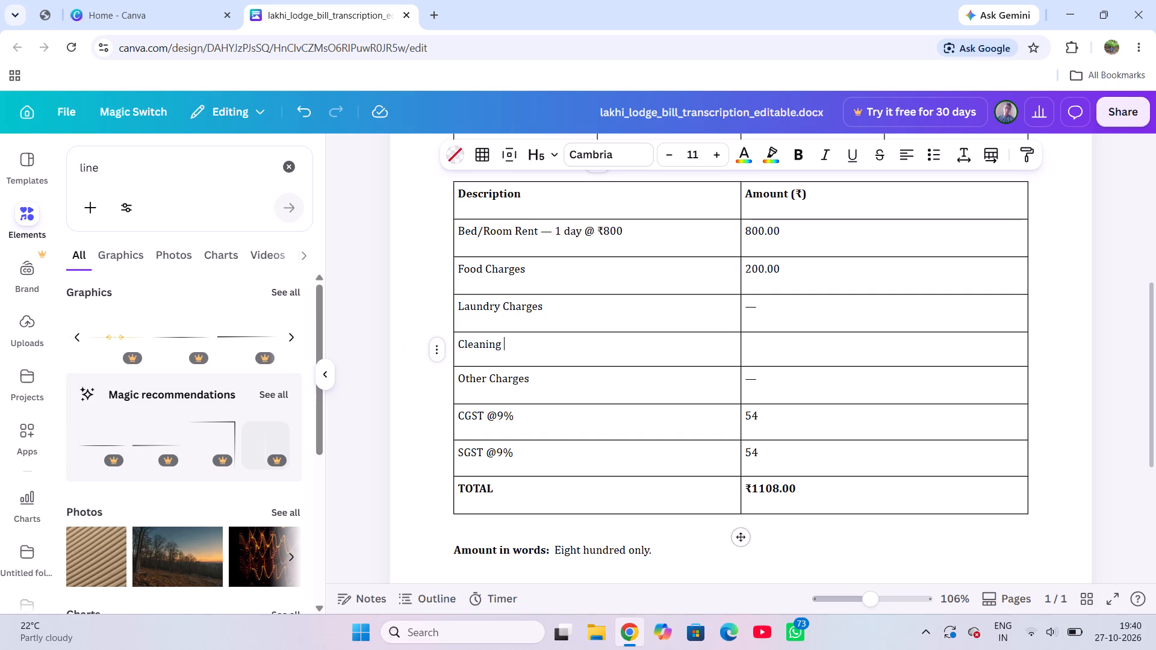
{"action": "type", "text": "Charges"}
{"action": "key", "text": "space"}
{"action": "left_click", "coordinate": [568, 363]}
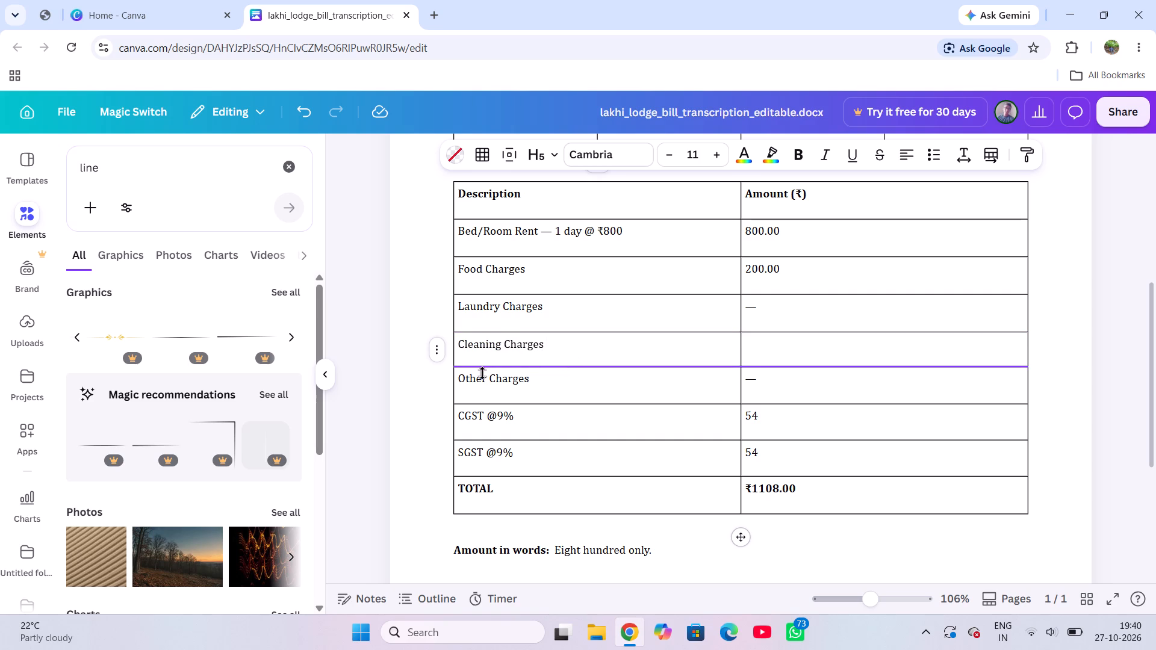
Enter the label "Floor No." in the empty cell below "Departure date & time" in the guest details table.
{"action": "scroll", "coordinate": [474, 368], "scroll_direction": "up", "scroll_amount": 3}
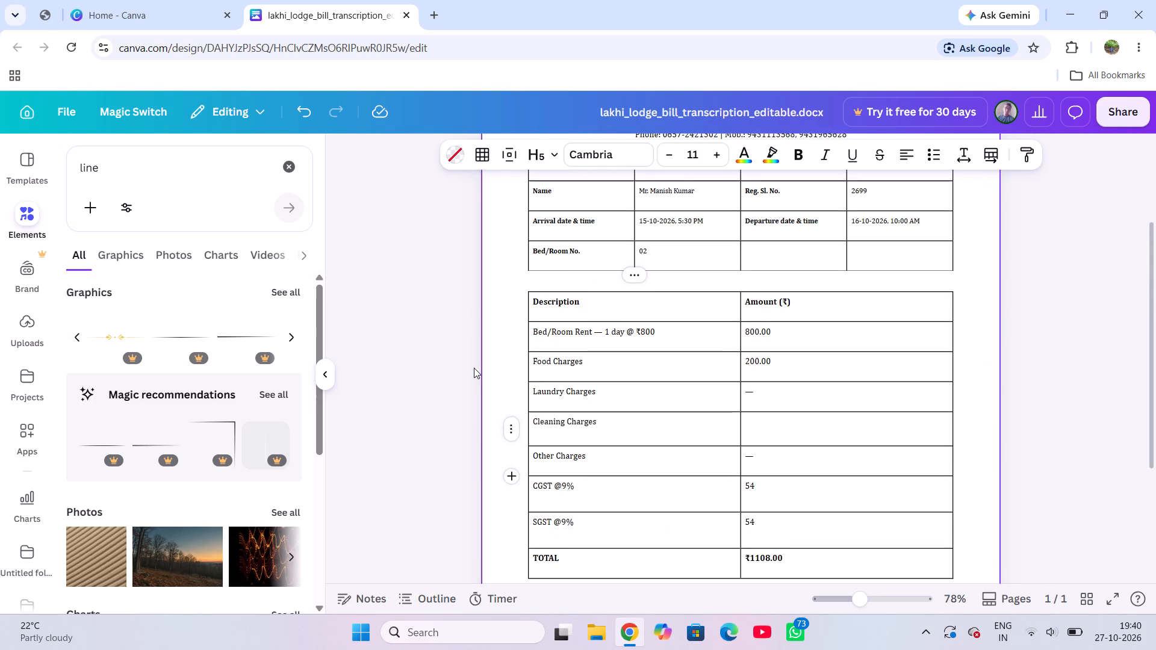
{"action": "scroll", "coordinate": [474, 368], "scroll_direction": "up", "scroll_amount": 1}
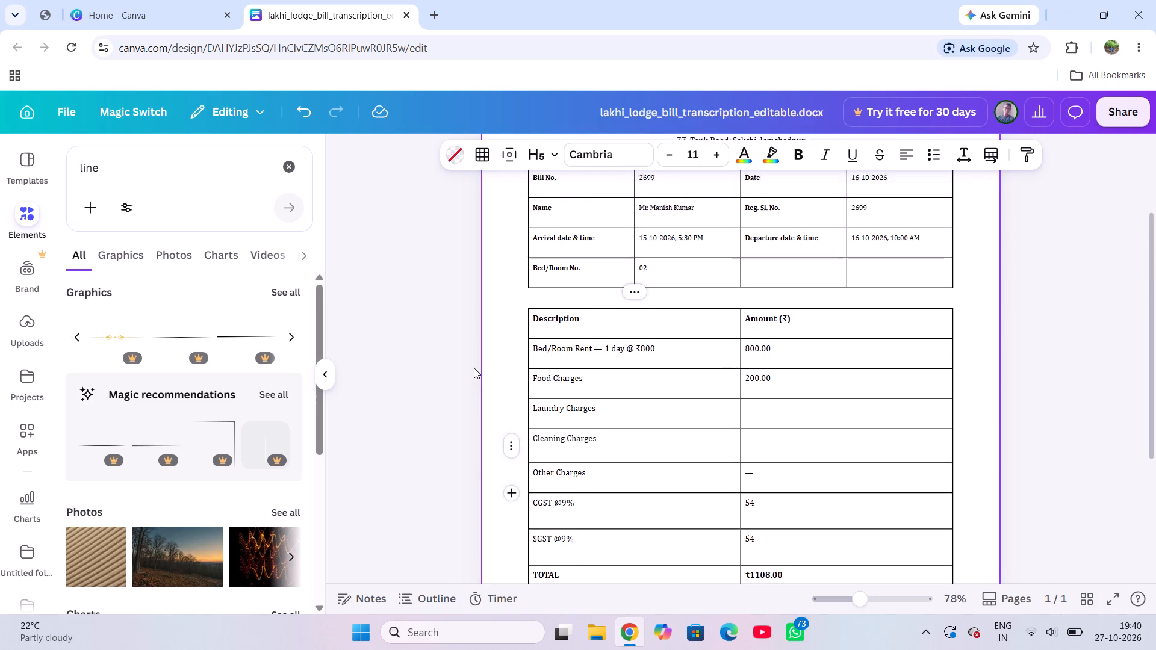
{"action": "scroll", "coordinate": [474, 368], "scroll_direction": "up", "scroll_amount": 1}
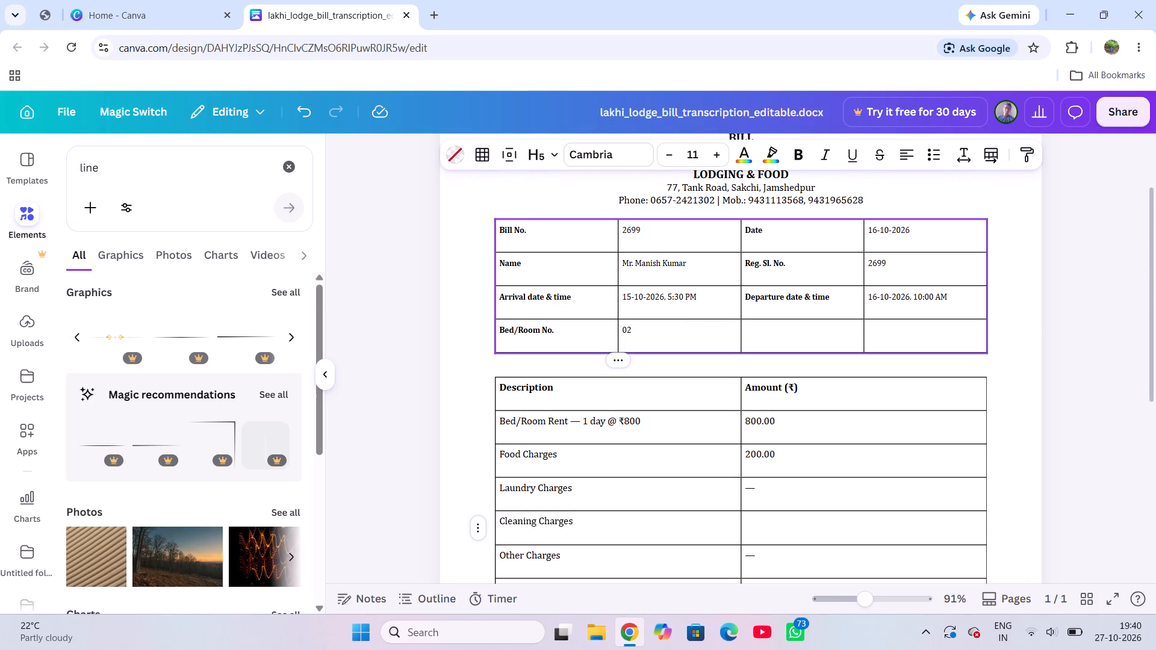
{"action": "left_click", "coordinate": [804, 333]}
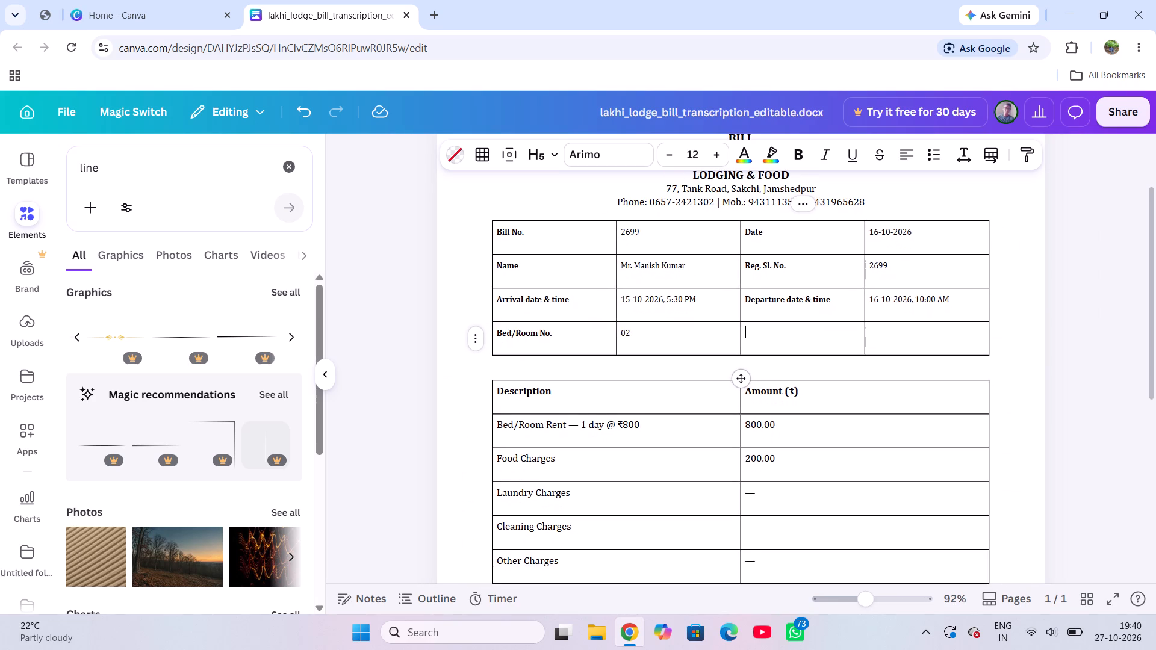
{"action": "scroll", "coordinate": [804, 333], "scroll_direction": "down", "scroll_amount": 1}
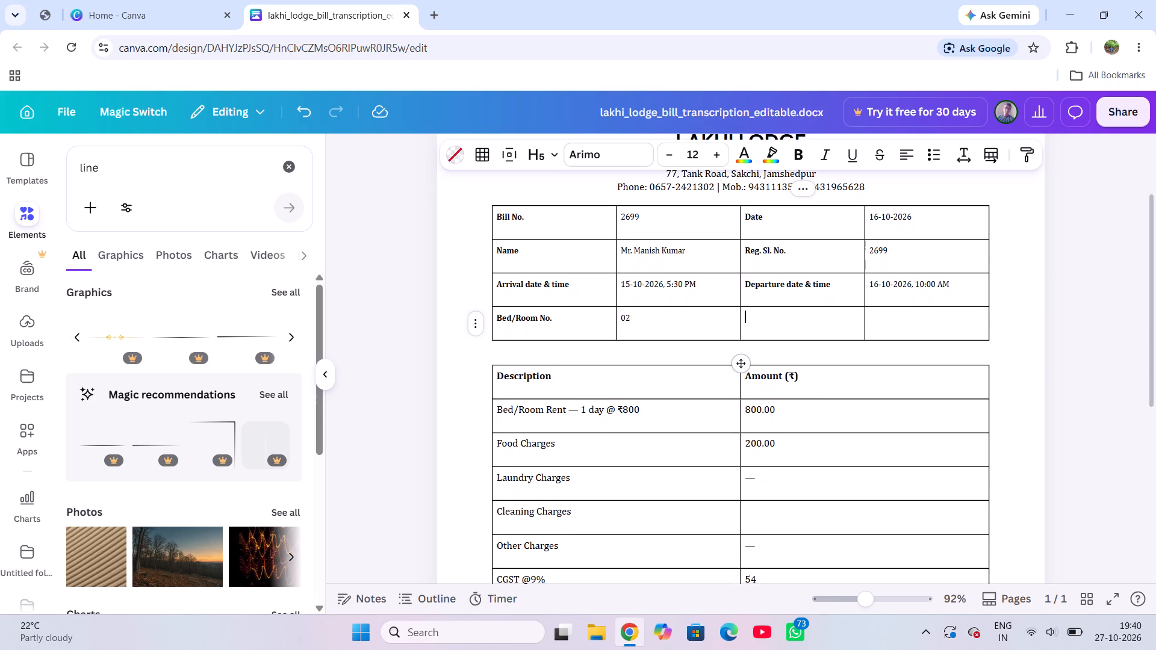
{"action": "key", "text": "f"}
{"action": "key", "text": "BackSpace"}
{"action": "key", "text": "shift+f"}
{"action": "type", "text": "loo"}
{"action": "type", "text": "r"}
{"action": "key", "text": "space"}
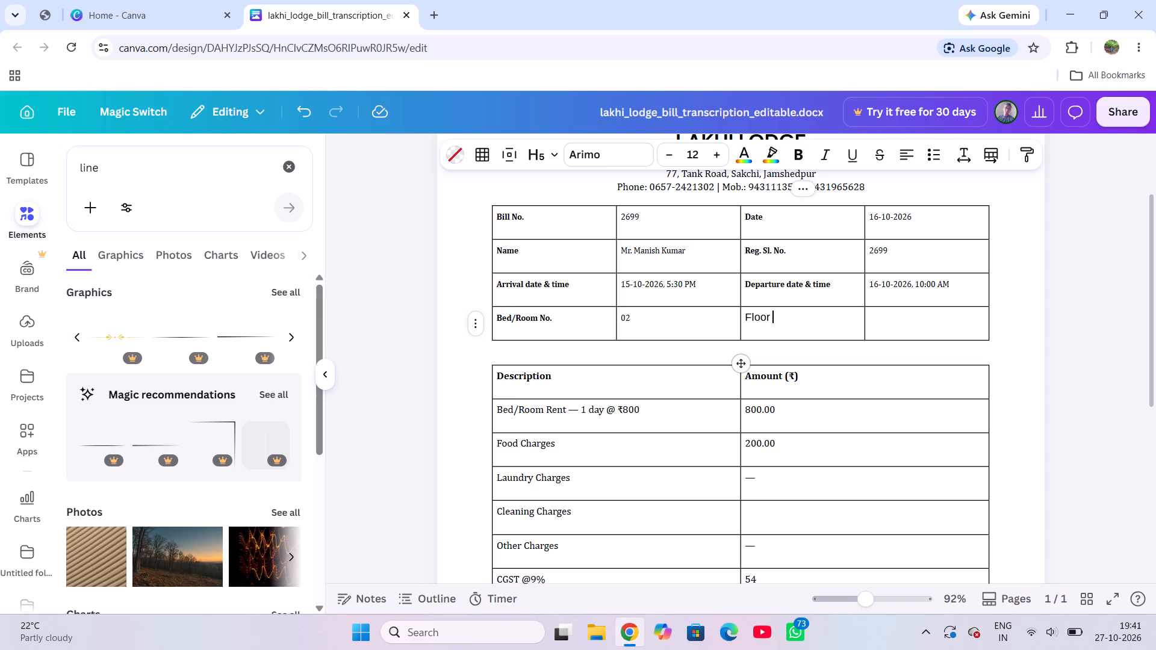
{"action": "type", "text": "No"}
{"action": "type", "text": "."}
{"action": "key", "text": "space"}
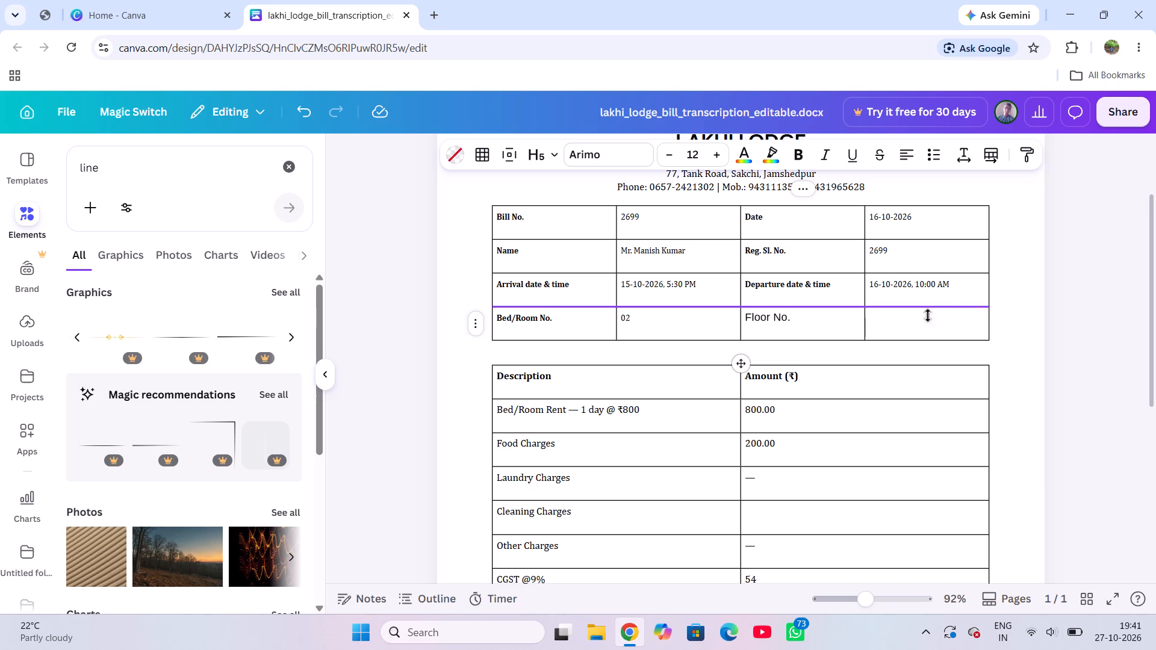
Enter 01 as the floor number in the empty cell beside the "Floor No." label.
{"action": "left_click", "coordinate": [913, 321]}
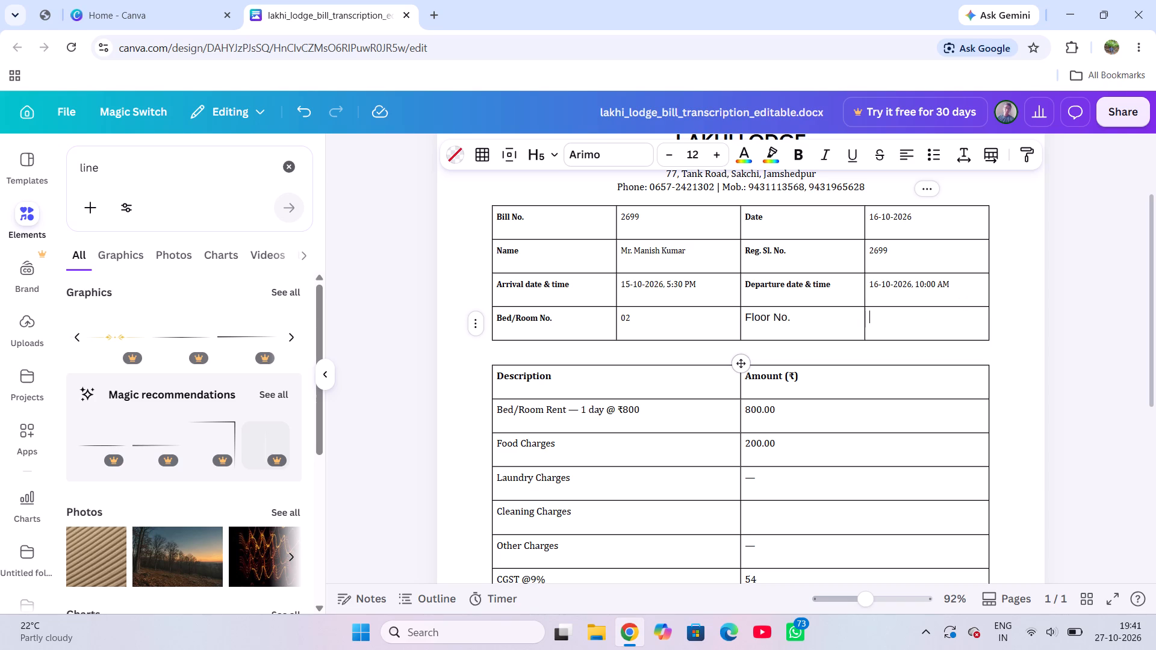
{"action": "type", "text": "01"}
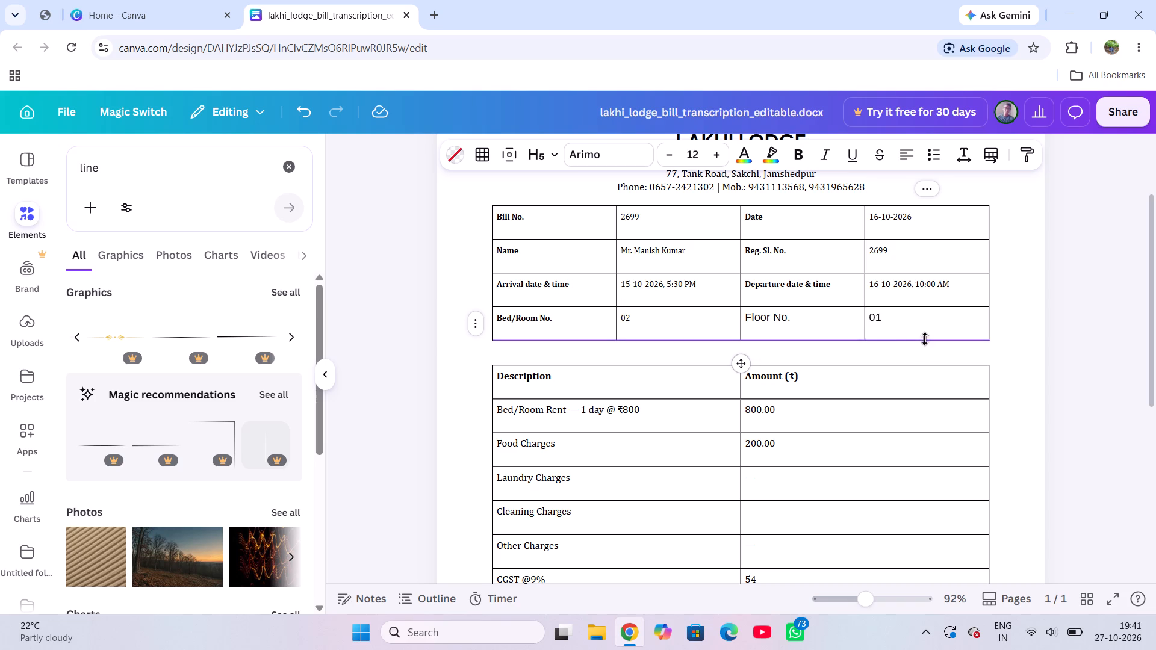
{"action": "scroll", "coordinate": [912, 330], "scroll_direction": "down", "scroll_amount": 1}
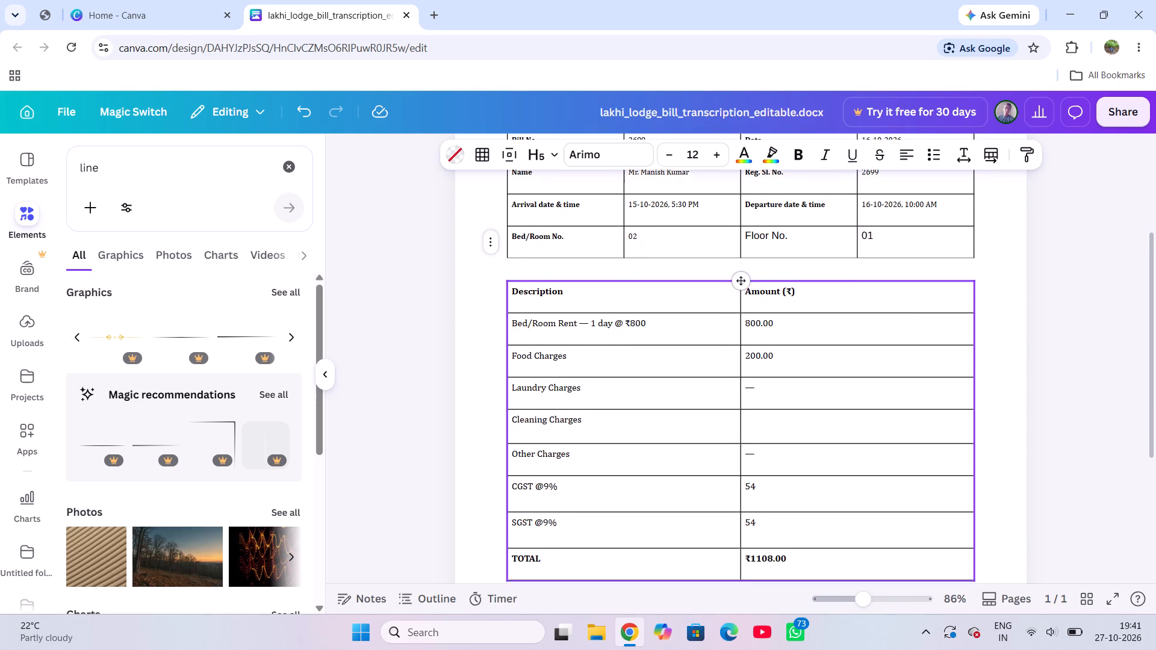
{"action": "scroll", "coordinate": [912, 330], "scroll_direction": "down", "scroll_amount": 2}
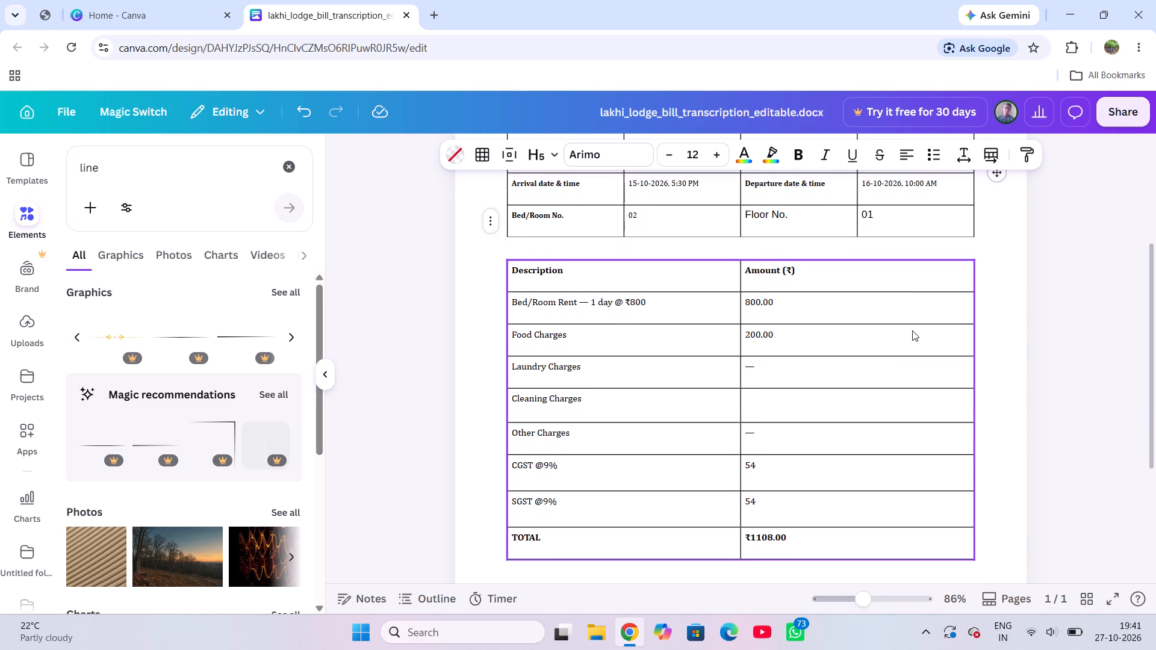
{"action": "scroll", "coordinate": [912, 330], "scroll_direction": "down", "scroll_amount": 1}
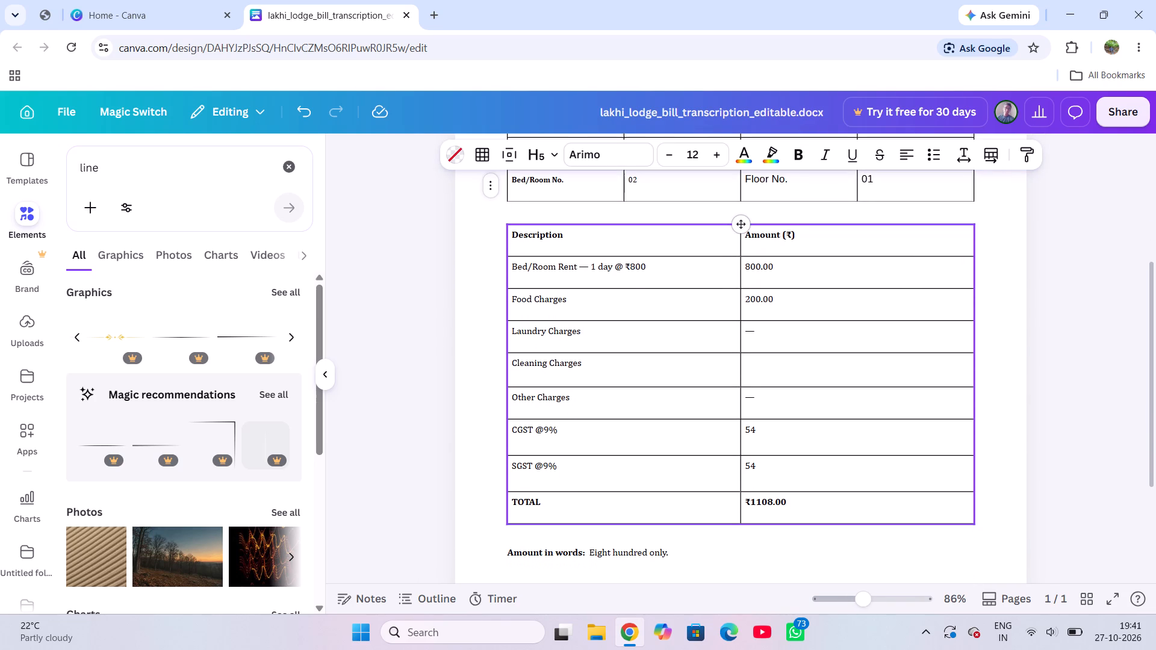
Format the "Floor No." label in the guest details table as bold Cambria, size 9, matching the "Bed/Room No." label.
{"action": "scroll", "coordinate": [912, 330], "scroll_direction": "up", "scroll_amount": 2}
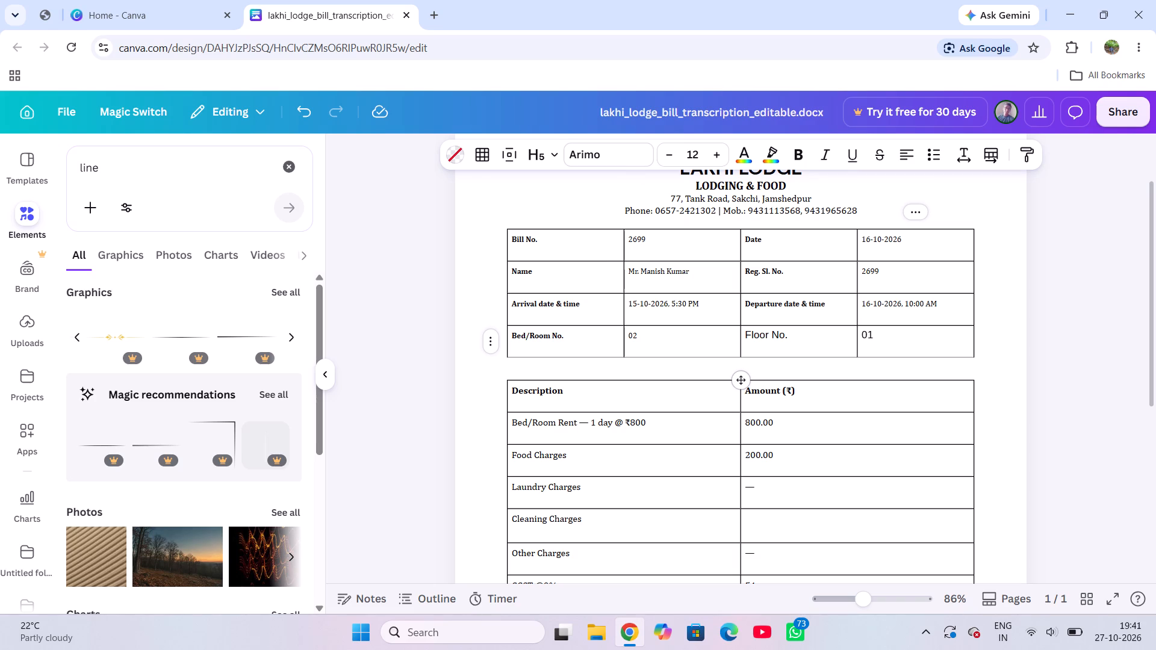
{"action": "left_click_drag", "start_coordinate": [784, 334], "coordinate": [754, 336]}
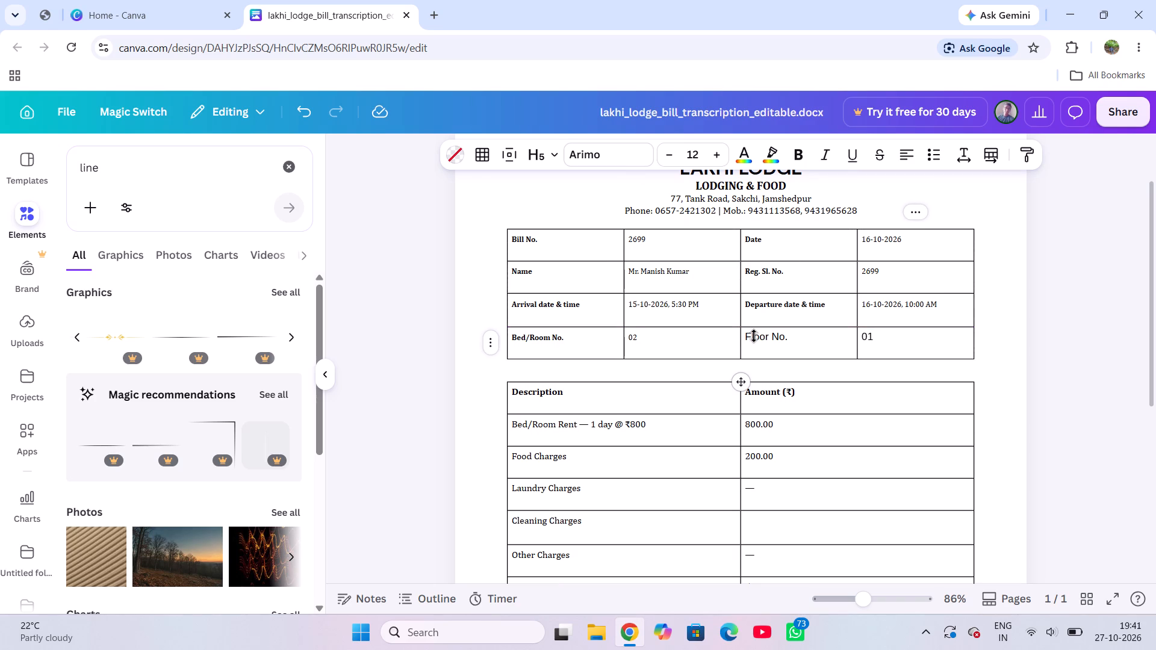
{"action": "left_click_drag", "start_coordinate": [754, 336], "coordinate": [754, 327]}
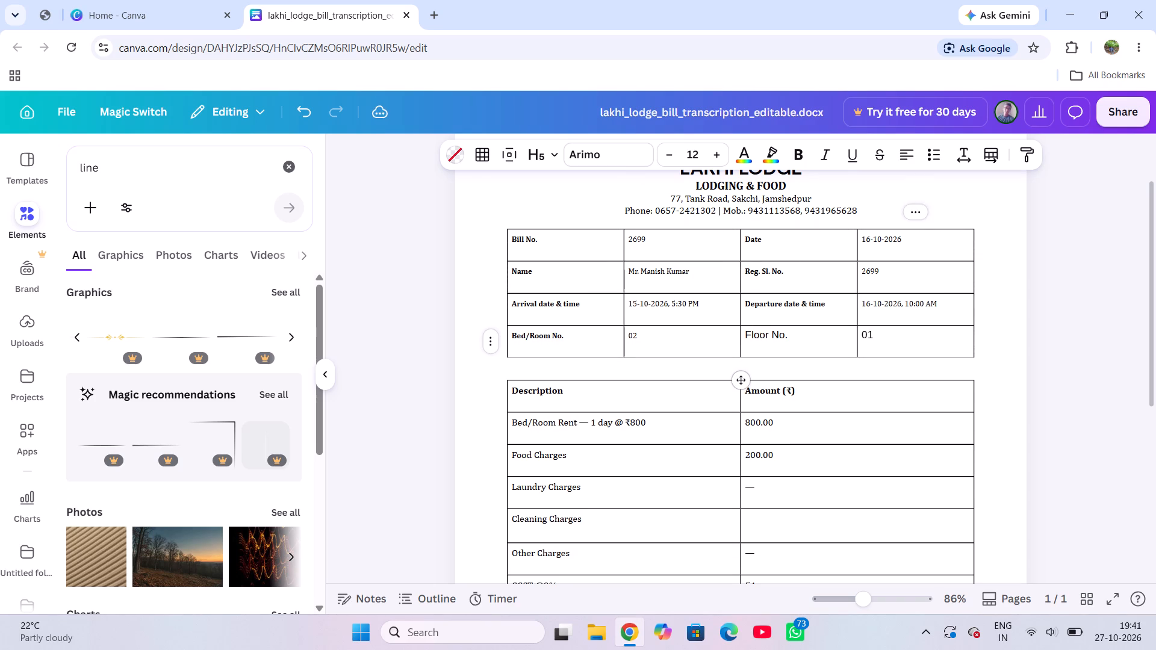
{"action": "left_click", "coordinate": [759, 335]}
{"action": "left_click_drag", "start_coordinate": [791, 337], "coordinate": [747, 336]}
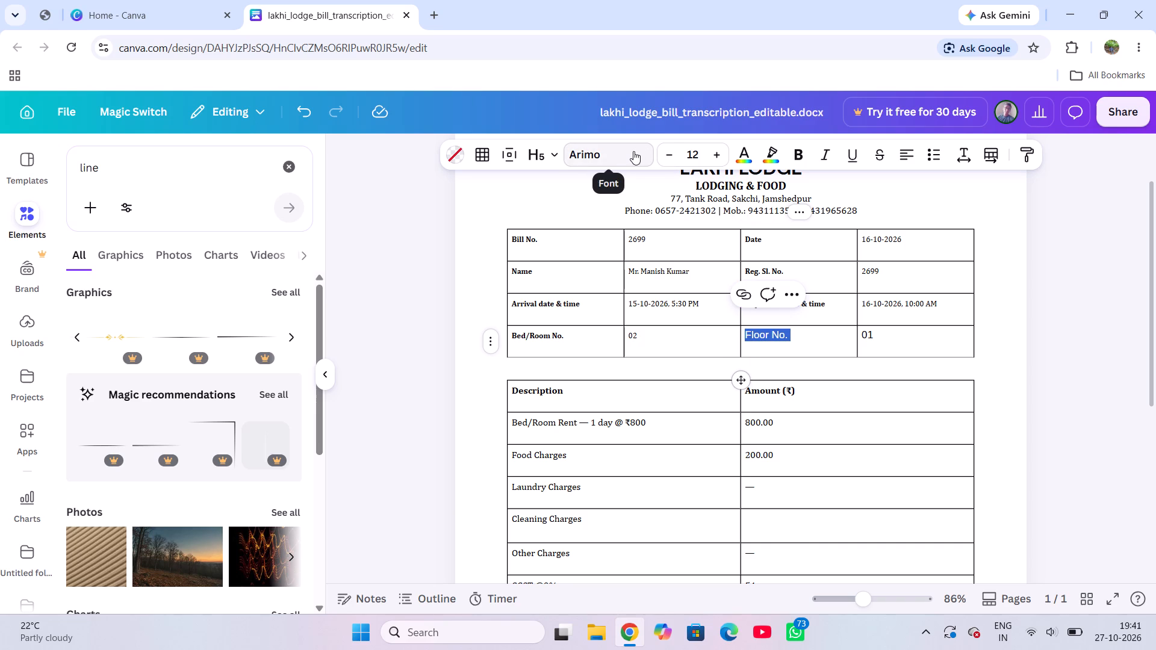
{"action": "double_click", "coordinate": [566, 333]}
{"action": "left_click_drag", "start_coordinate": [573, 338], "coordinate": [547, 337]}
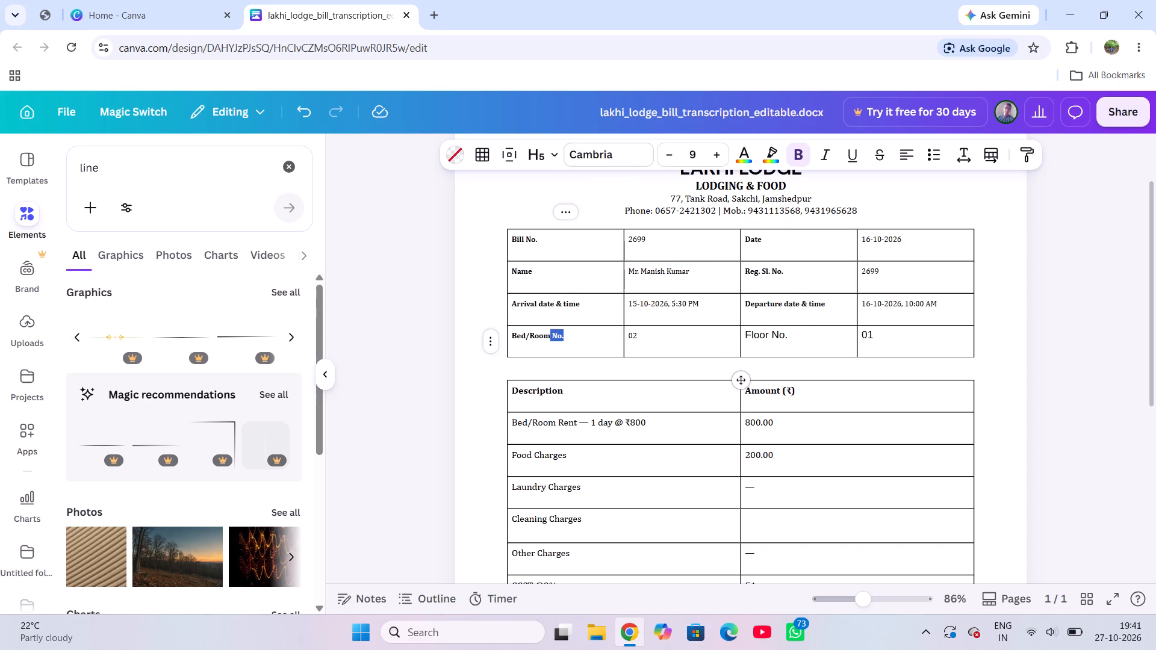
{"action": "left_click_drag", "start_coordinate": [547, 337], "coordinate": [538, 338]}
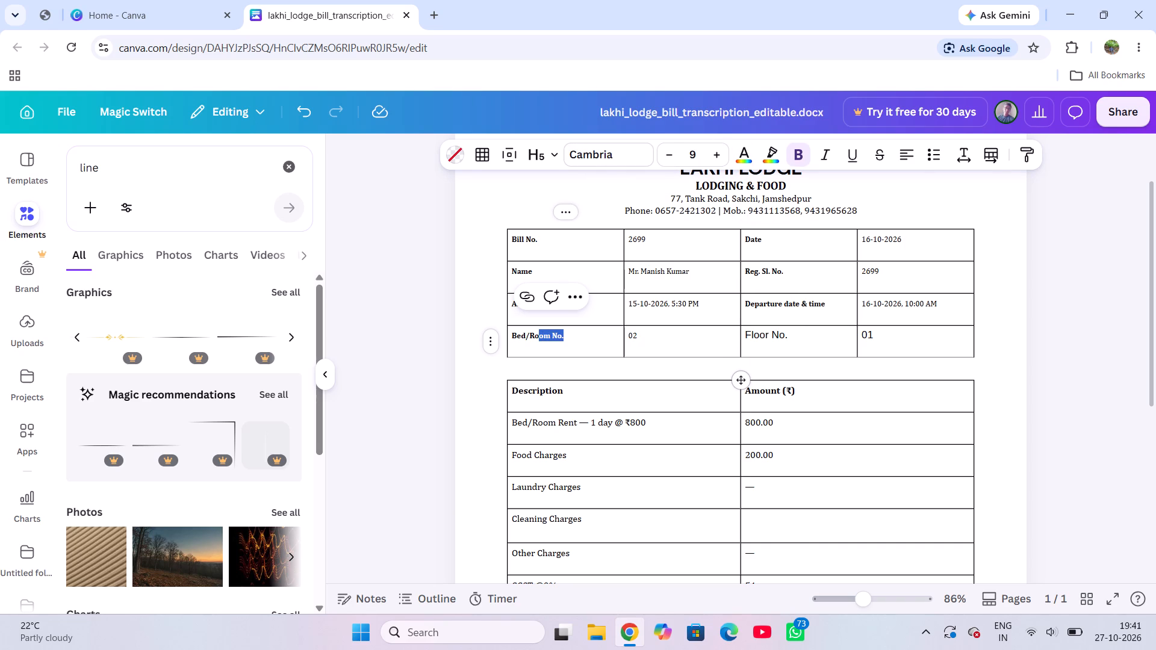
{"action": "left_click", "coordinate": [836, 191]}
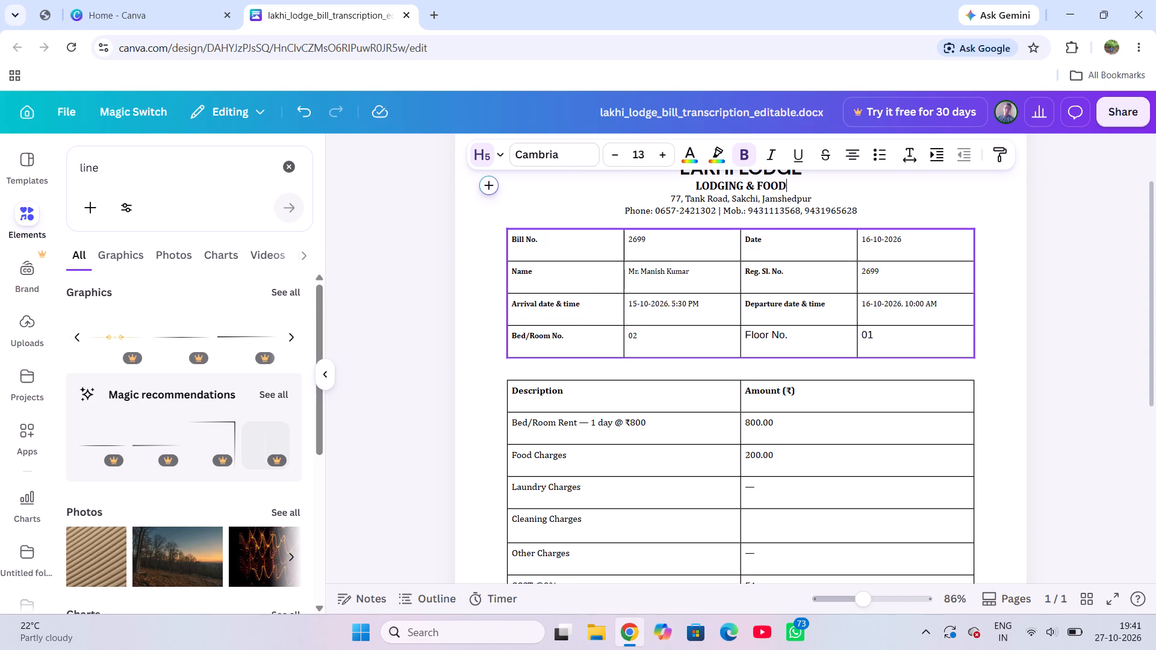
{"action": "left_click", "coordinate": [799, 335]}
{"action": "left_click_drag", "start_coordinate": [799, 335], "coordinate": [750, 337]}
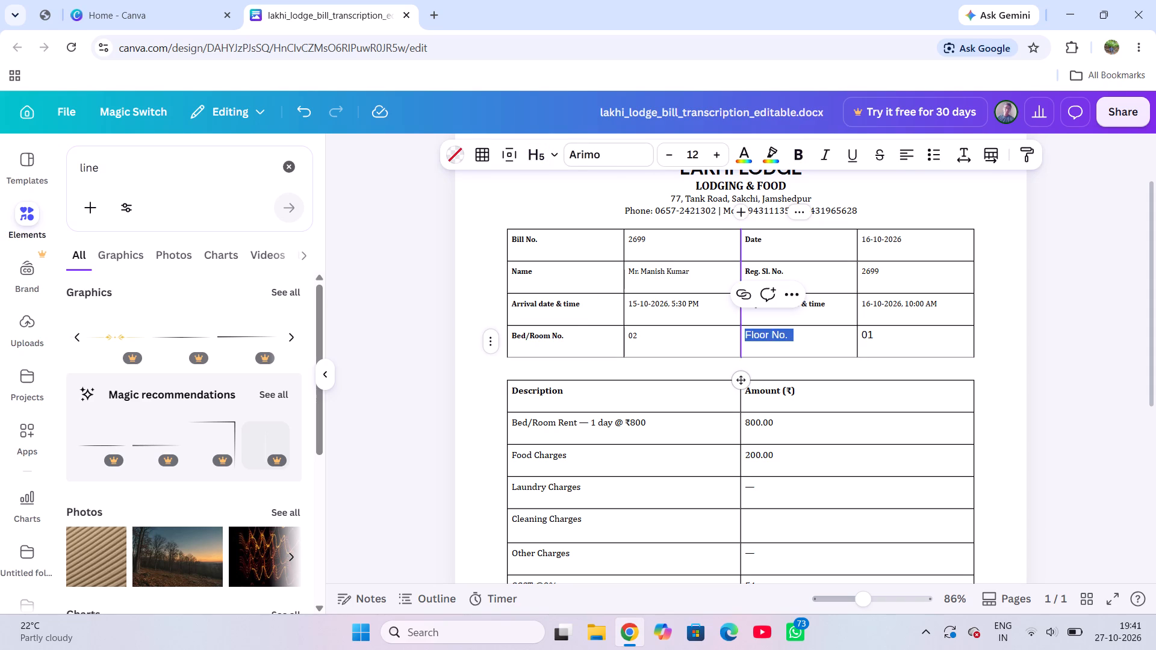
{"action": "left_click", "coordinate": [635, 151]}
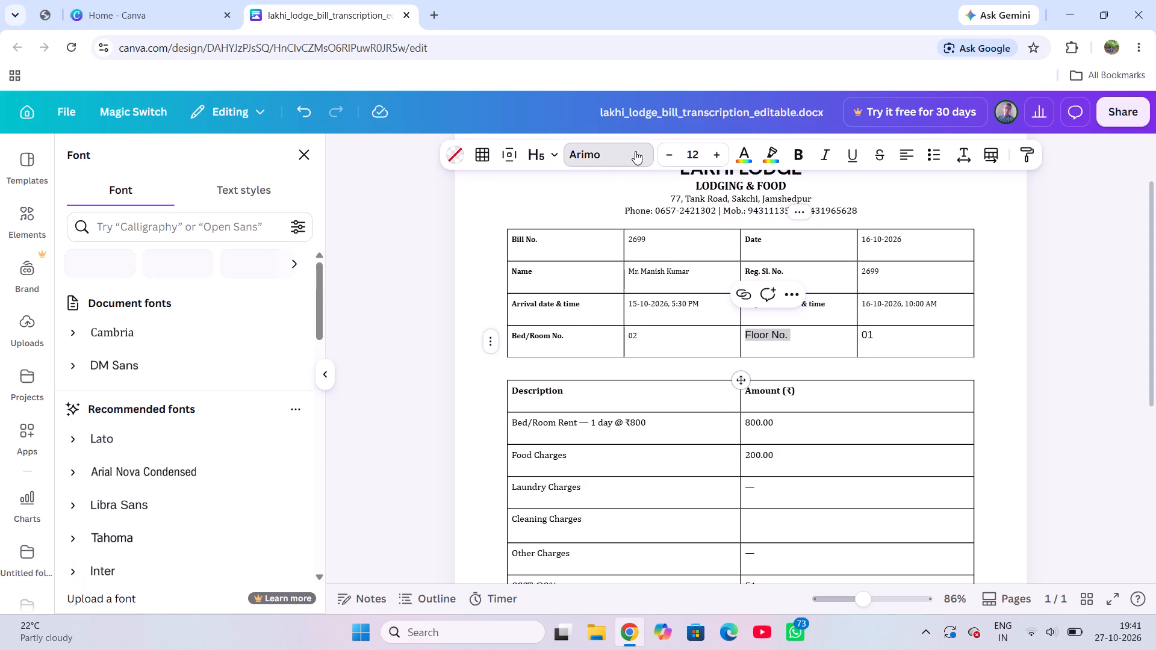
{"action": "left_click", "coordinate": [195, 336]}
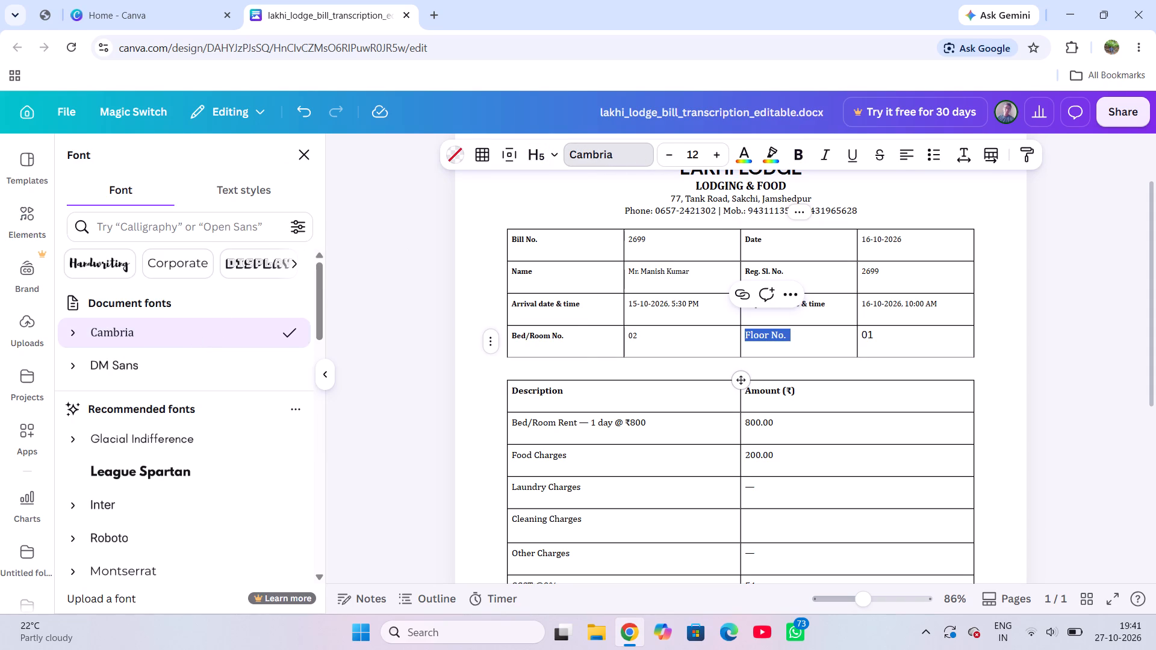
{"action": "left_click", "coordinate": [665, 150]}
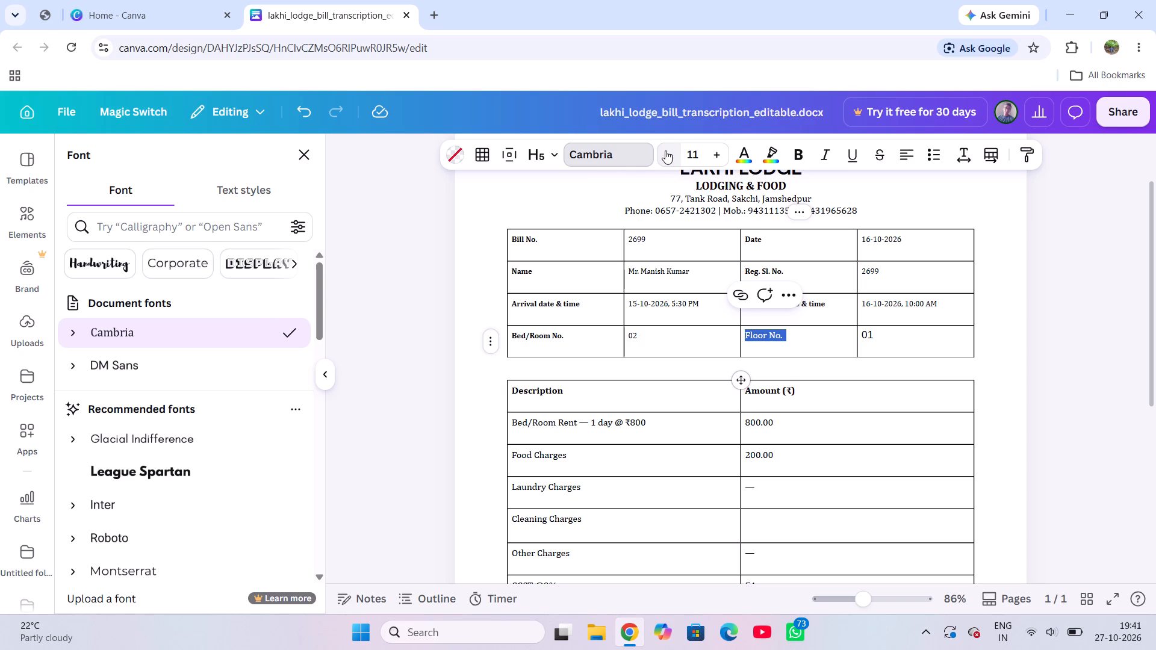
{"action": "double_click", "coordinate": [665, 150]}
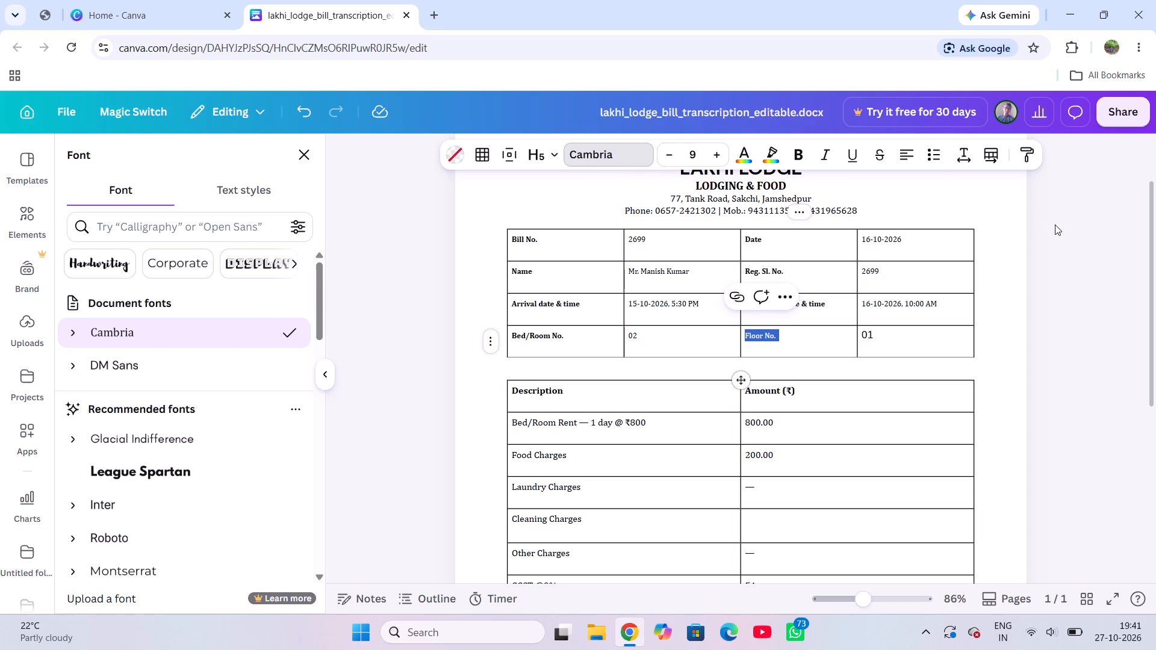
{"action": "left_click", "coordinate": [1055, 224]}
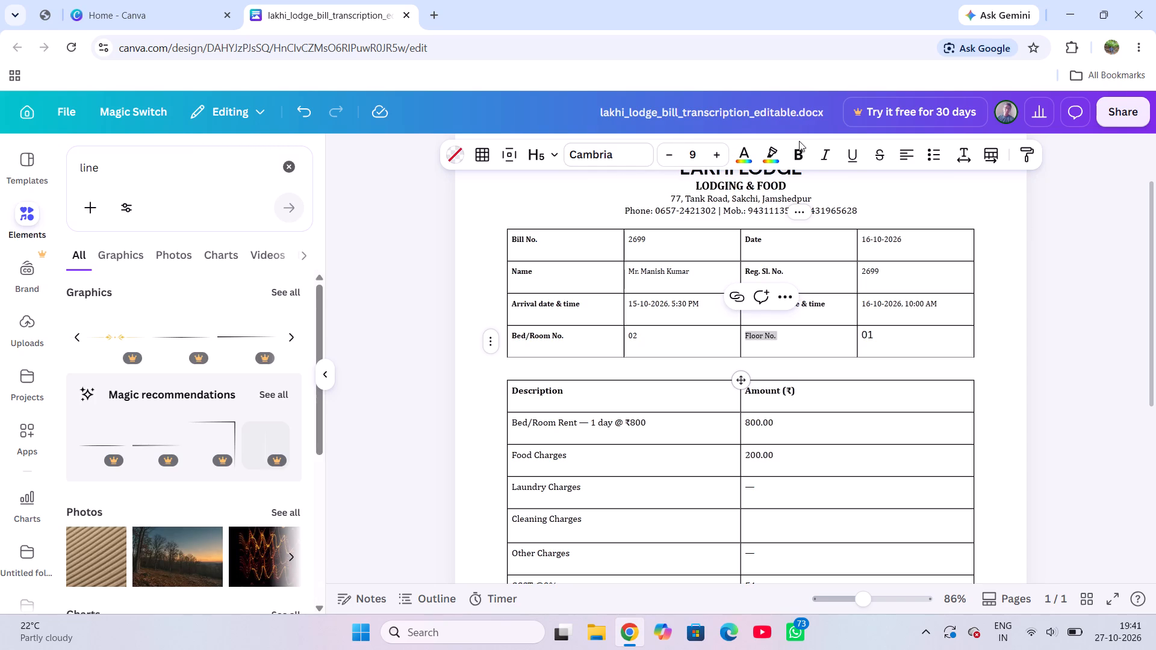
{"action": "left_click", "coordinate": [798, 149]}
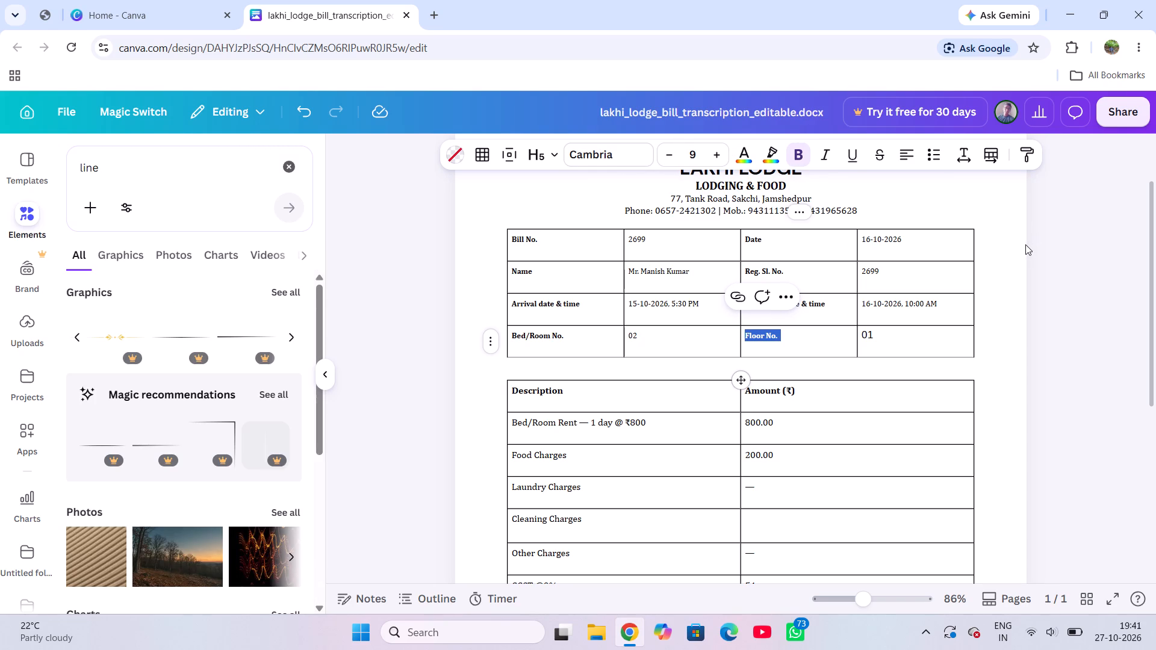
{"action": "left_click", "coordinate": [1025, 244]}
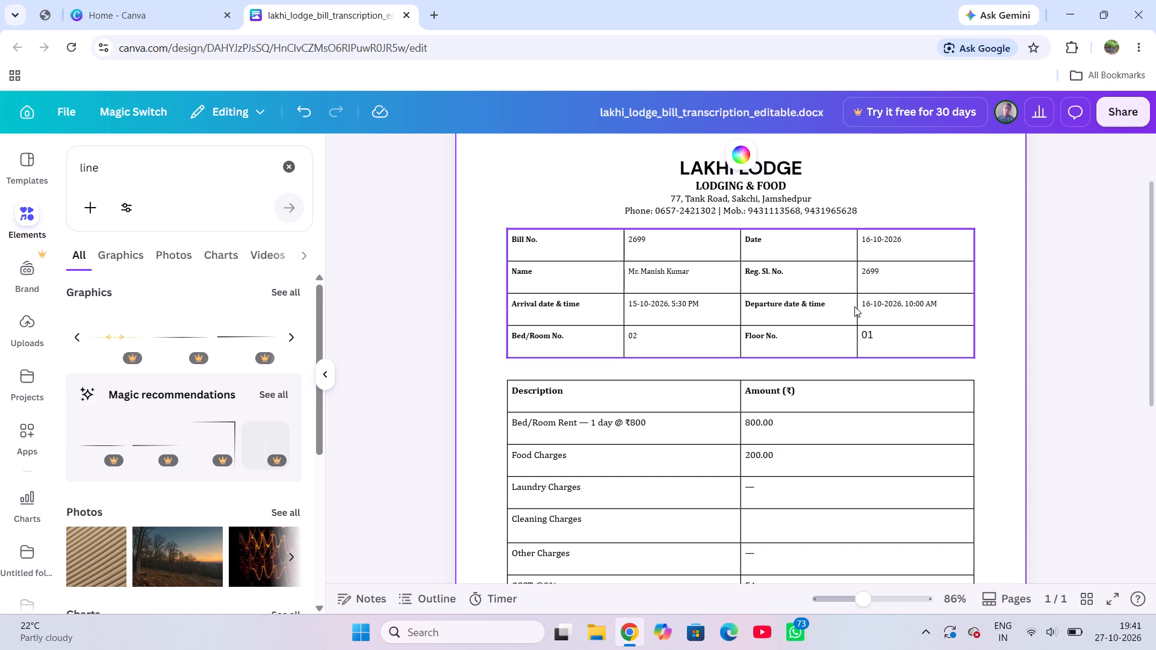
Enter 10 as the amount for Cleaning Charges in the charges table.
{"action": "scroll", "coordinate": [847, 310], "scroll_direction": "down", "scroll_amount": 3}
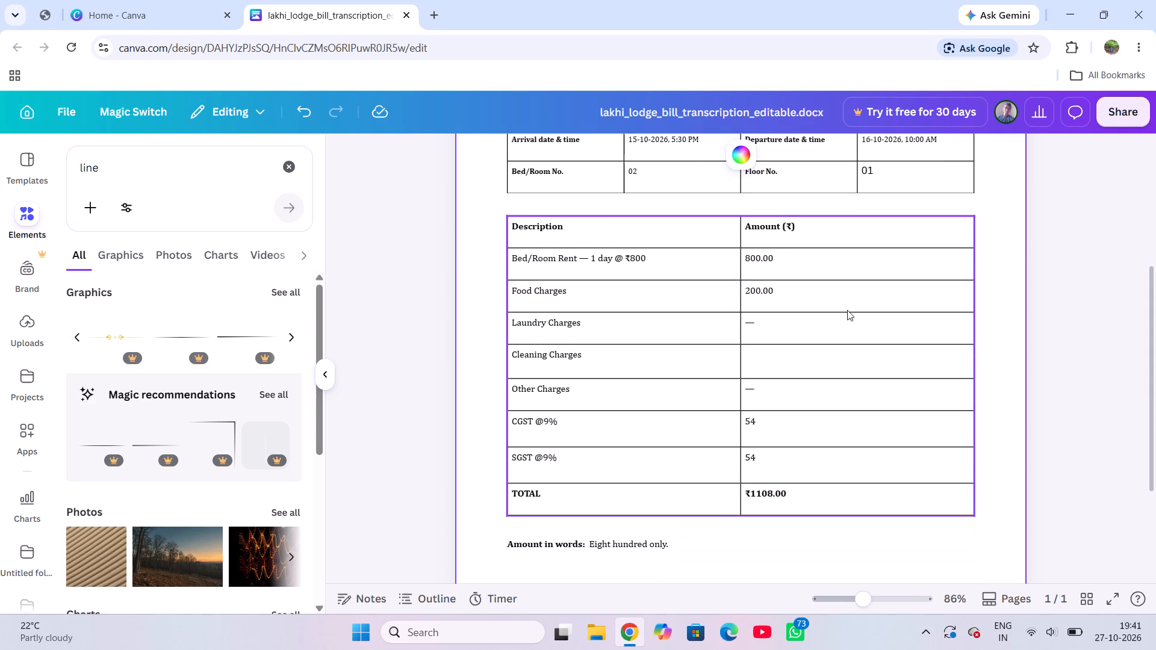
{"action": "scroll", "coordinate": [847, 310], "scroll_direction": "down", "scroll_amount": 2}
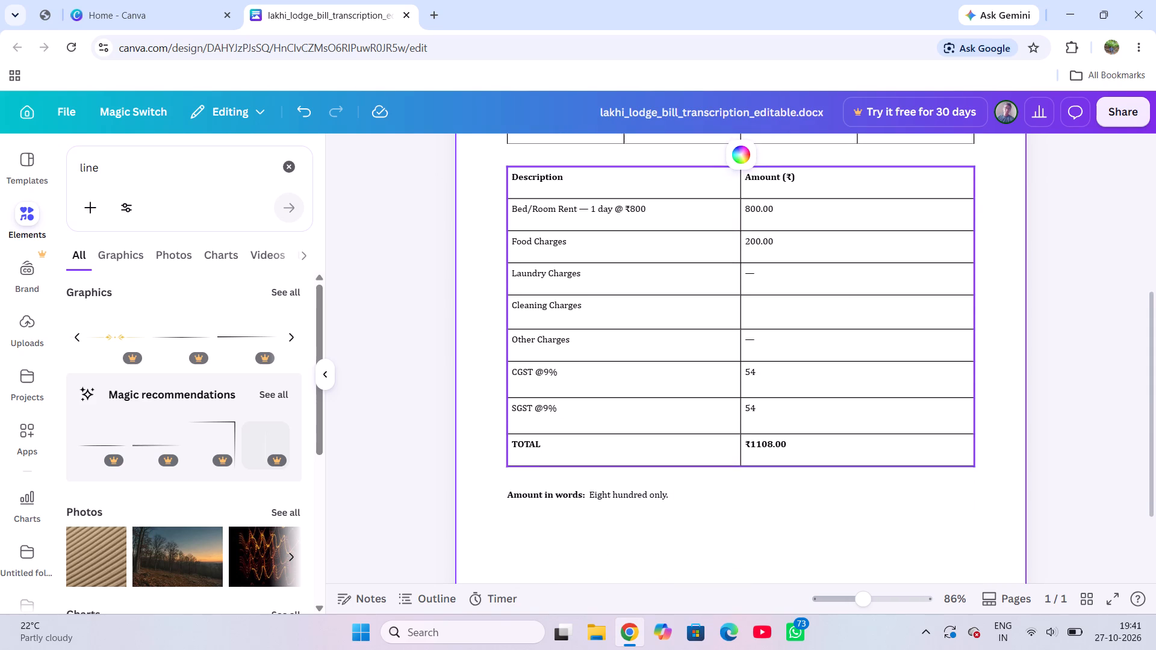
{"action": "scroll", "coordinate": [847, 310], "scroll_direction": "down", "scroll_amount": 1}
{"action": "left_click", "coordinate": [775, 294]}
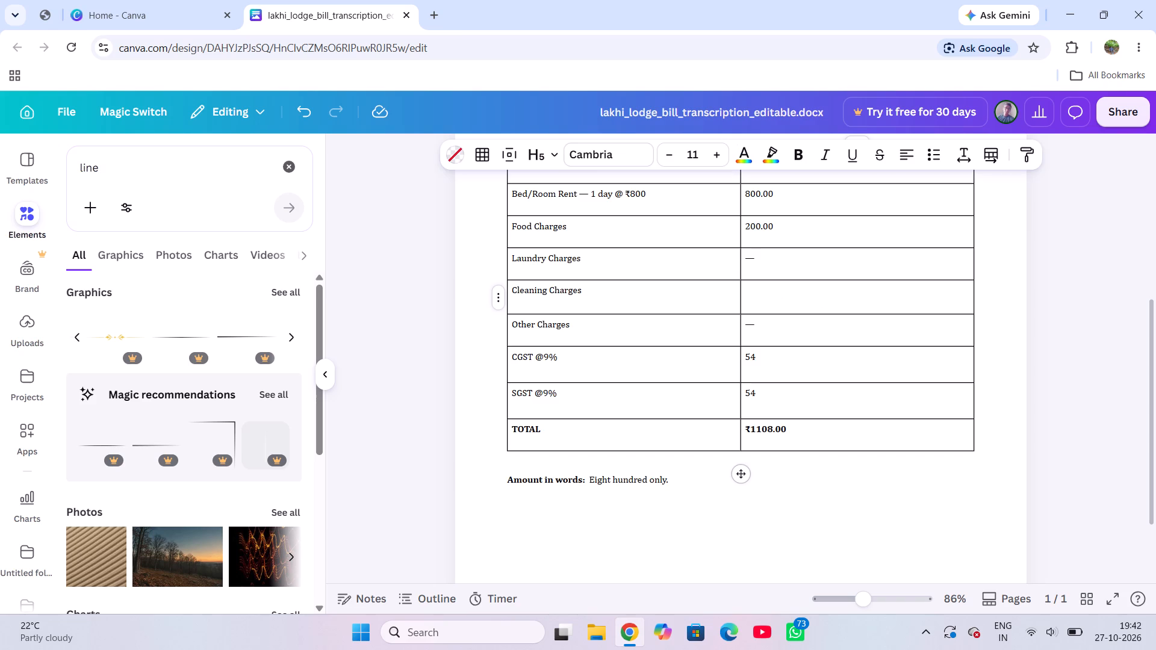
{"action": "key", "text": "1"}
{"action": "key", "text": "0"}
Change the TOTAL amount in the charges table to ₹1118.00.
{"action": "left_click", "coordinate": [768, 427]}
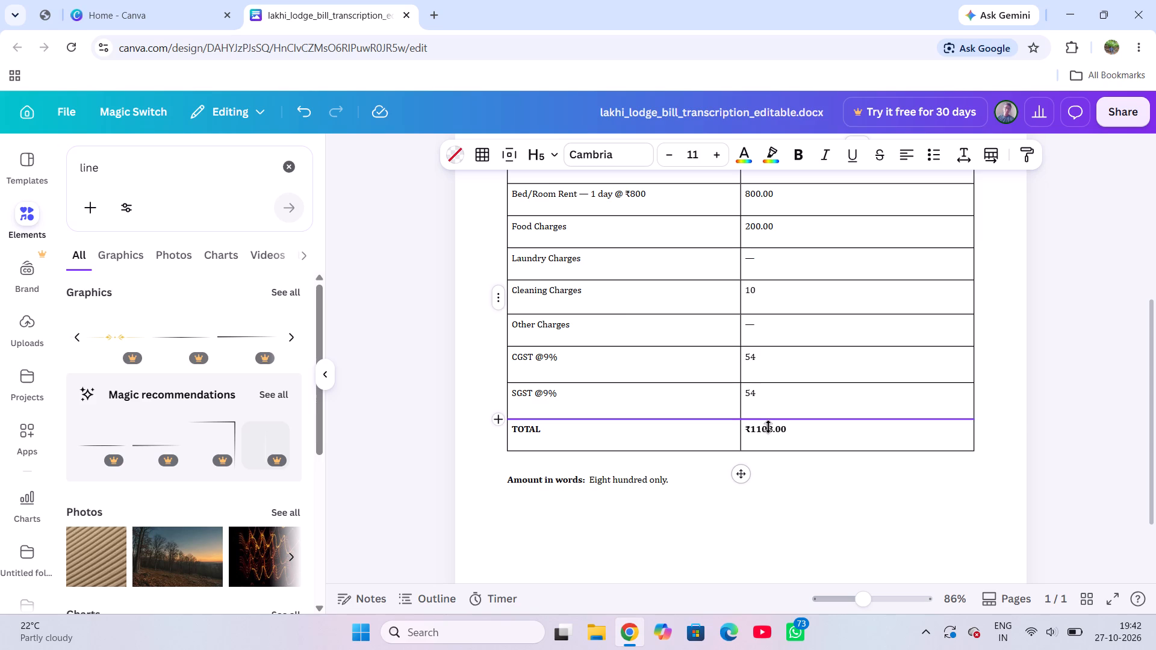
{"action": "left_click", "coordinate": [767, 427]}
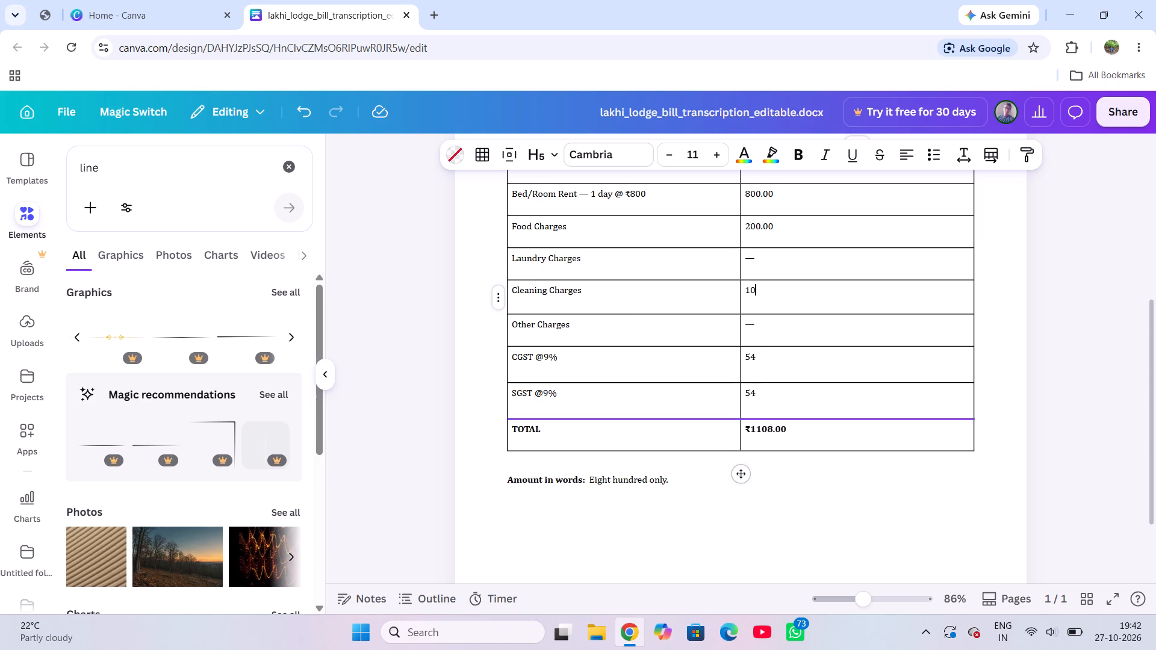
{"action": "left_click", "coordinate": [766, 430]}
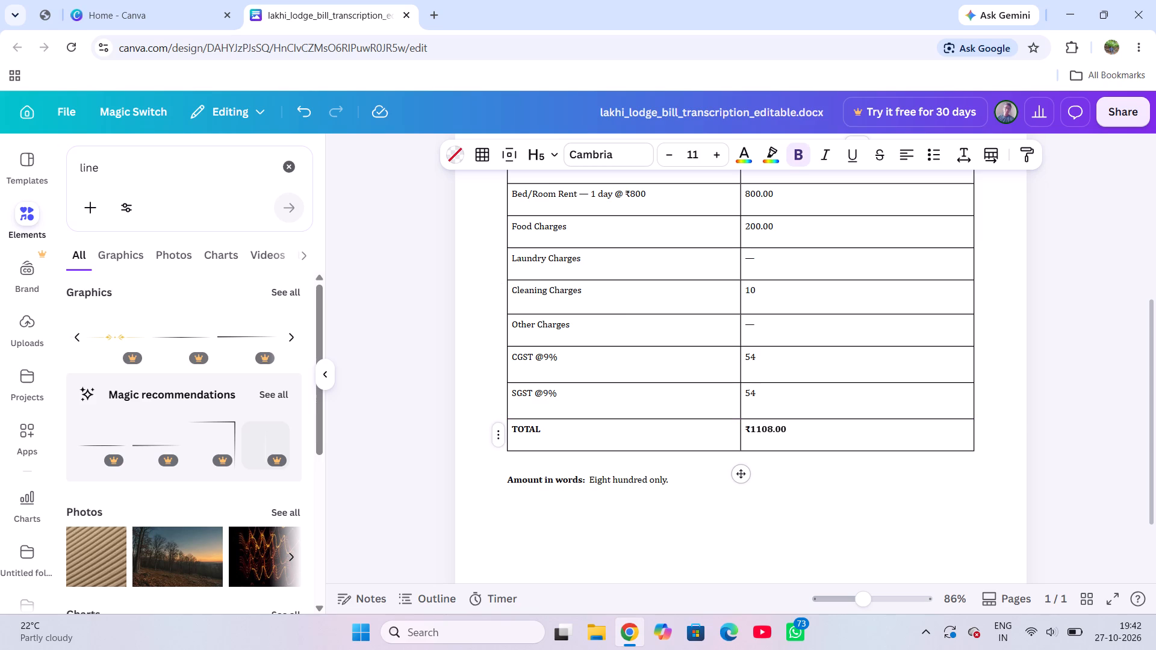
{"action": "key", "text": "BackSpace"}
{"action": "key", "text": "1"}
Replace the amount in words below the charges table with "One Thousand One Hundred Eighteen only.".
{"action": "scroll", "coordinate": [769, 440], "scroll_direction": "up", "scroll_amount": 1}
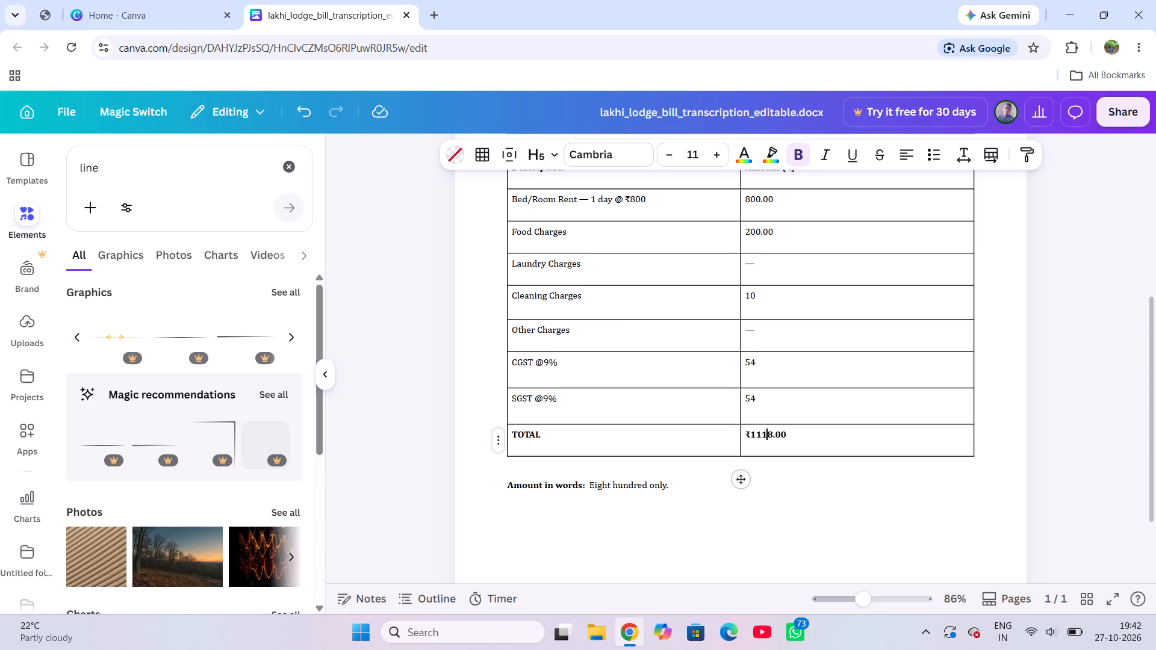
{"action": "scroll", "coordinate": [769, 440], "scroll_direction": "up", "scroll_amount": 2}
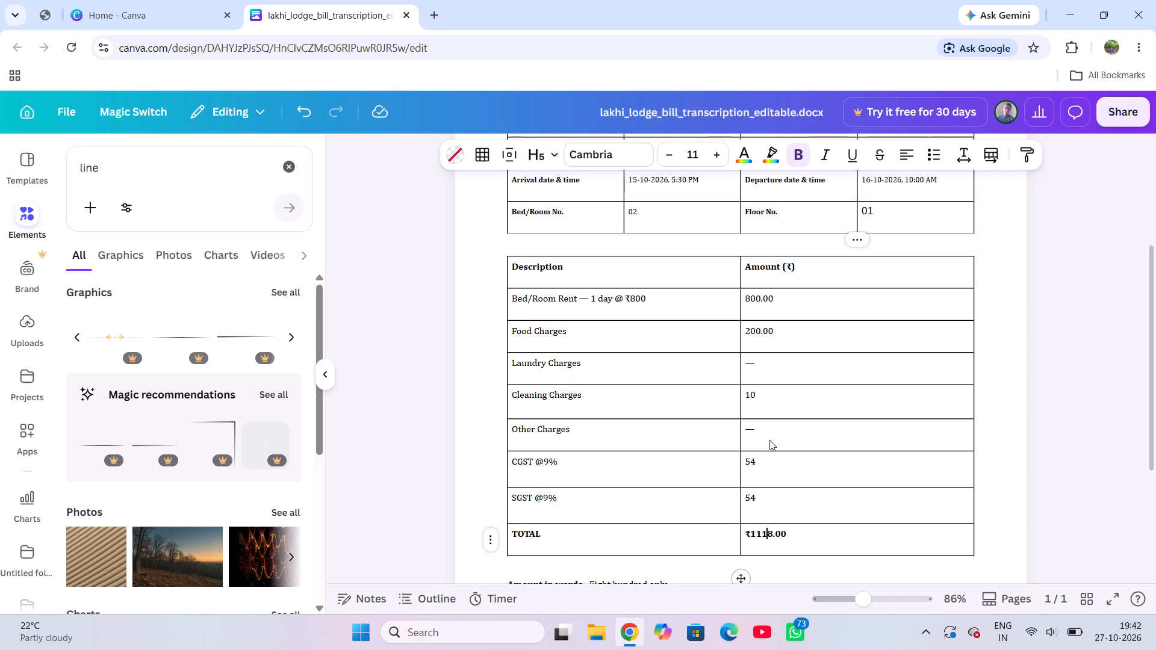
{"action": "scroll", "coordinate": [769, 440], "scroll_direction": "up", "scroll_amount": 2}
{"action": "scroll", "coordinate": [762, 449], "scroll_direction": "down", "scroll_amount": 1}
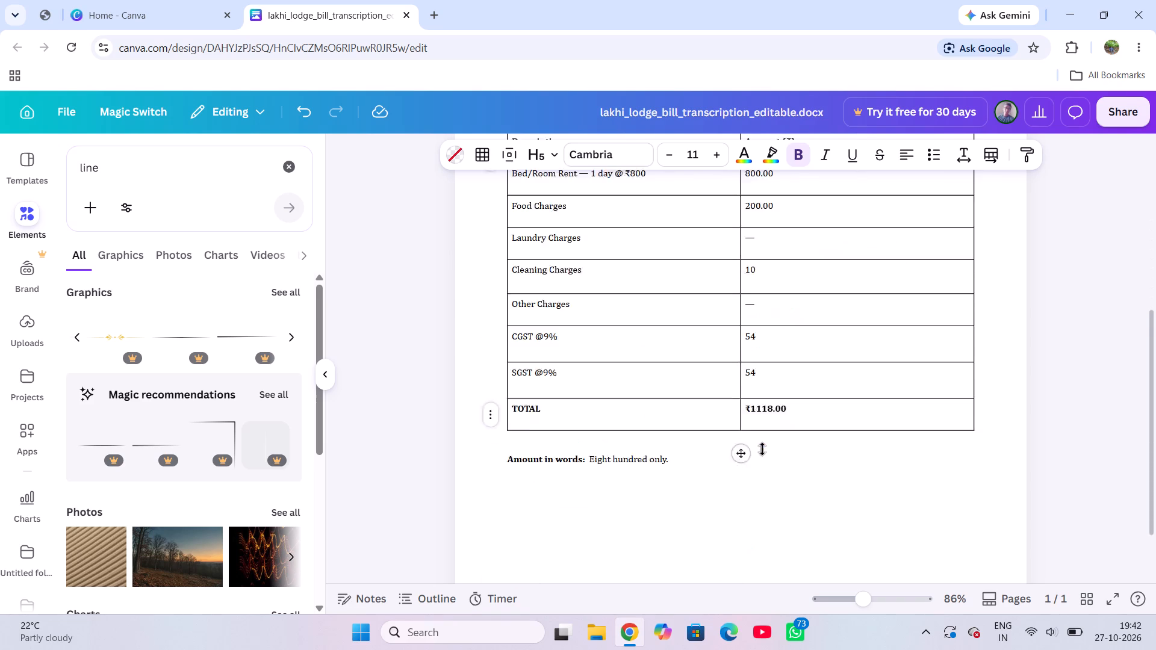
{"action": "scroll", "coordinate": [762, 449], "scroll_direction": "down", "scroll_amount": 2}
{"action": "left_click", "coordinate": [762, 449]}
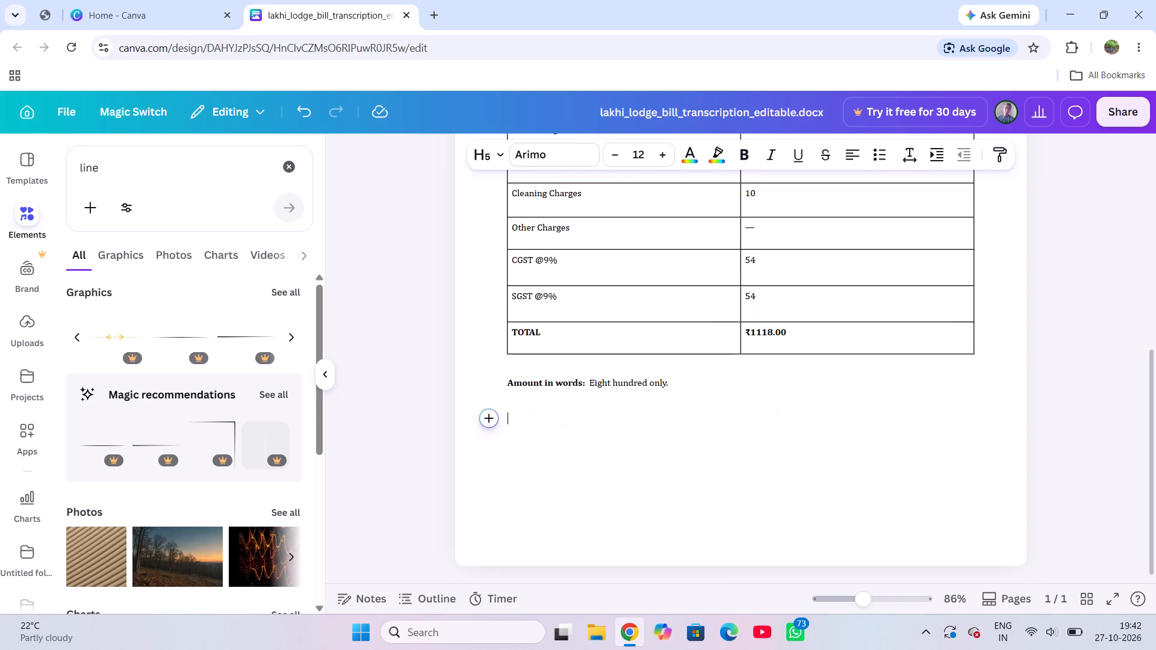
{"action": "left_click", "coordinate": [673, 377]}
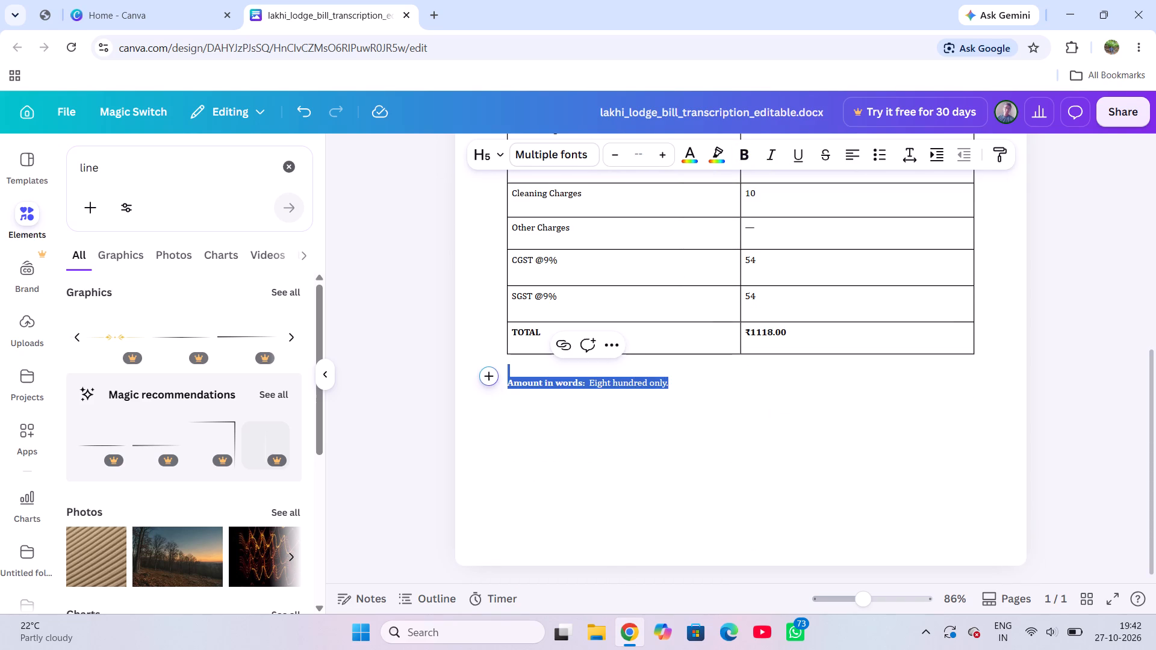
{"action": "double_click", "coordinate": [670, 379]}
{"action": "left_click_drag", "start_coordinate": [588, 379], "coordinate": [668, 385]}
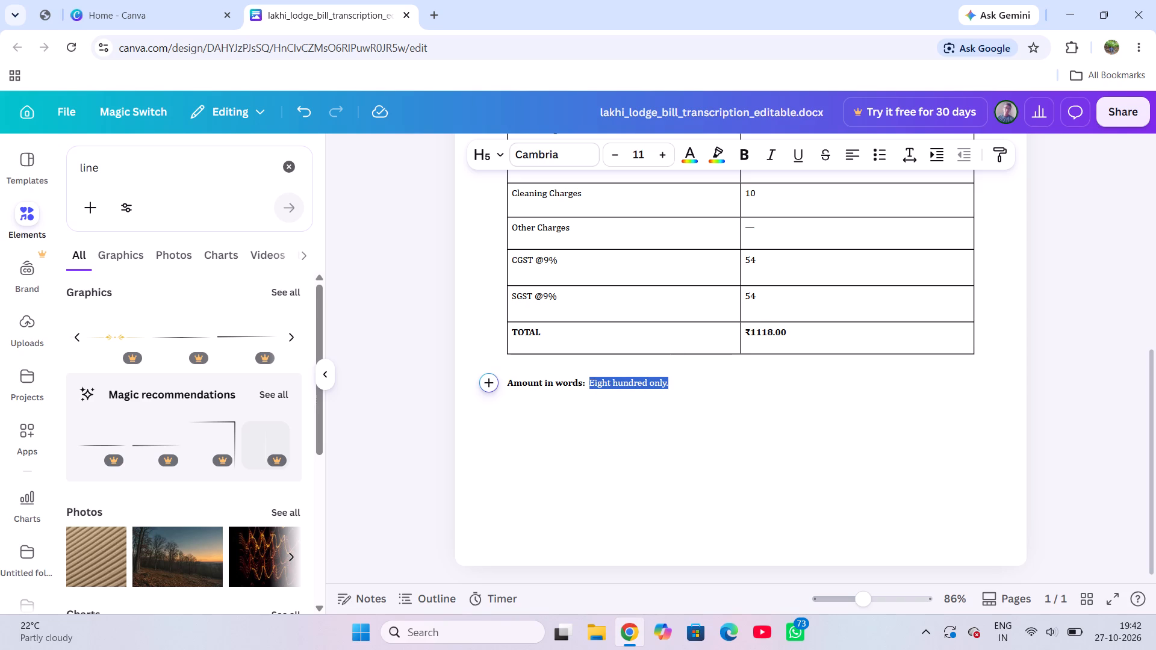
{"action": "left_click_drag", "start_coordinate": [668, 385], "coordinate": [665, 386]}
{"action": "key", "text": "BackSpace"}
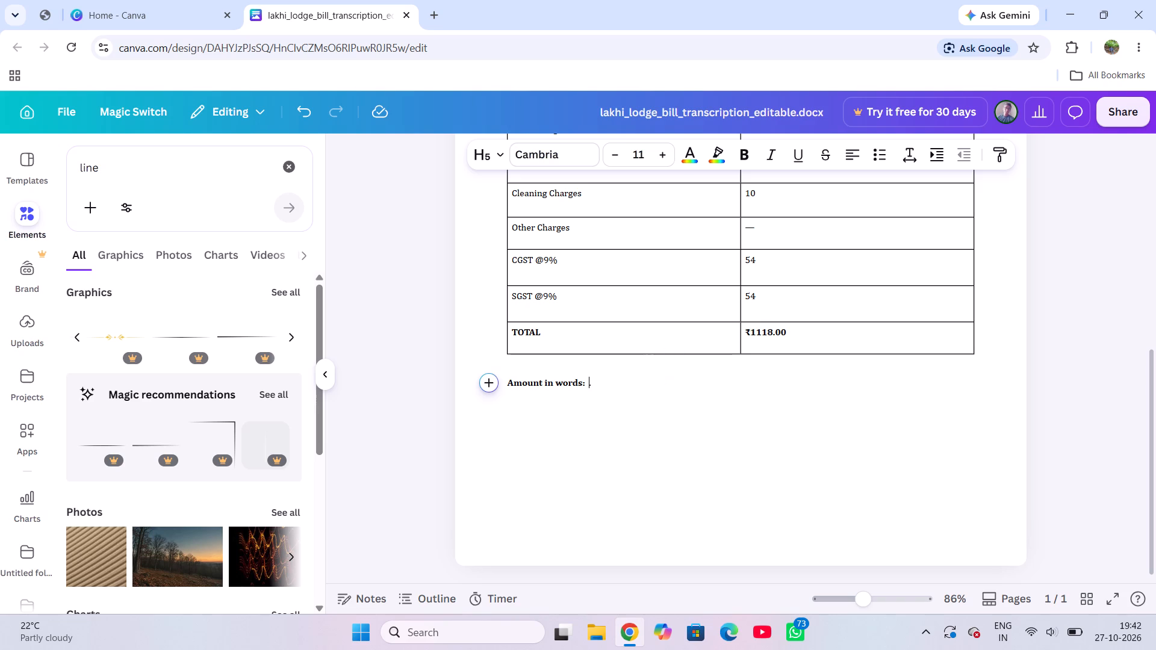
{"action": "type", "text": "One"}
{"action": "key", "text": "space"}
{"action": "type", "text": "Thou"}
{"action": "type", "text": "sand"}
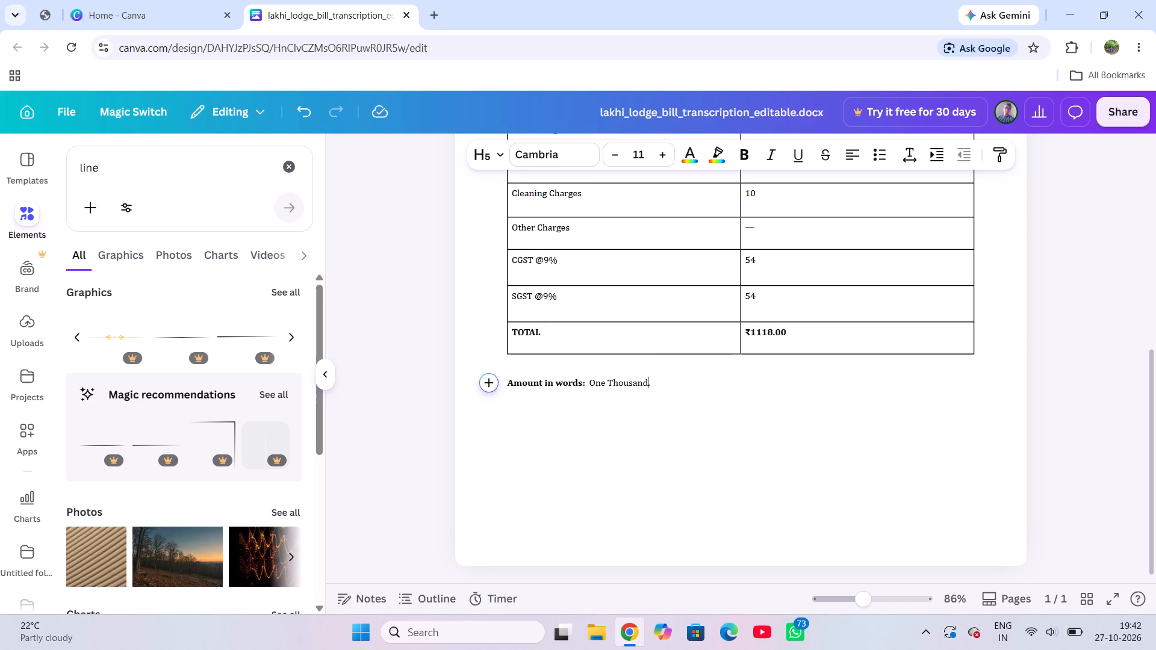
{"action": "key", "text": "space"}
{"action": "type", "text": "One"}
{"action": "key", "text": "space"}
{"action": "type", "text": "Hundred"}
{"action": "key", "text": "space"}
{"action": "type", "text": "Eight"}
{"action": "type", "text": "een"}
{"action": "key", "text": "space"}
{"action": "type", "text": "onl"}
{"action": "key", "text": "y"}
{"action": "left_click", "coordinate": [771, 391]}
Replace the dash for Laundry Charges in the charges table with the amount 50.
{"action": "scroll", "coordinate": [771, 391], "scroll_direction": "up", "scroll_amount": 1}
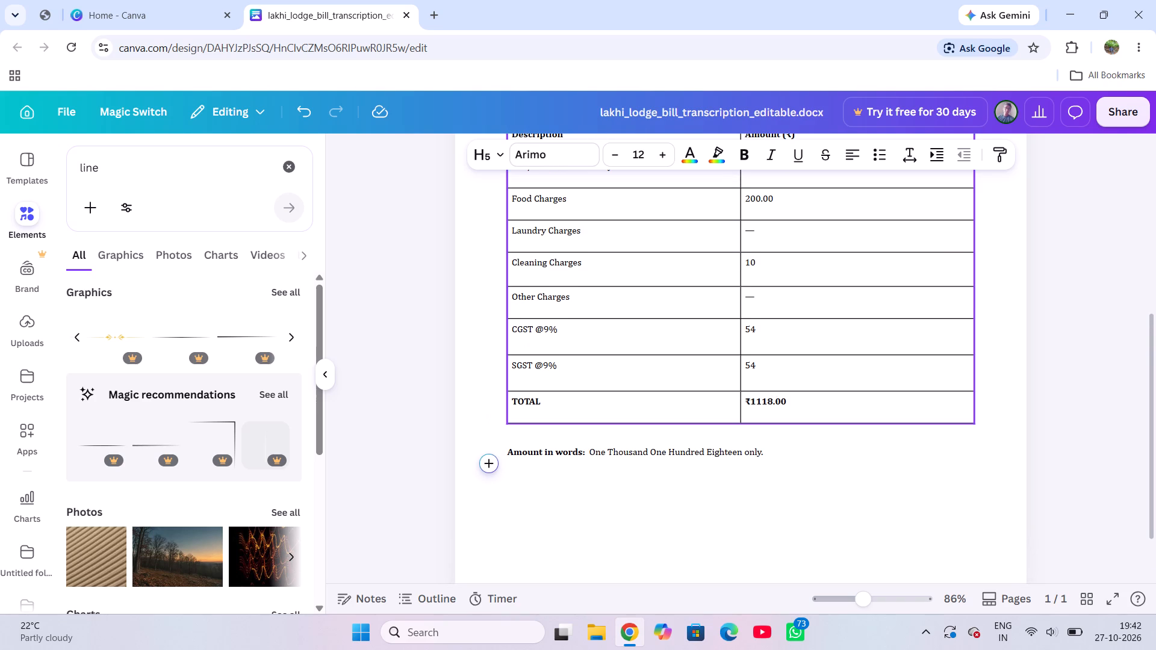
{"action": "scroll", "coordinate": [776, 303], "scroll_direction": "up", "scroll_amount": 1}
{"action": "left_click", "coordinate": [754, 269]}
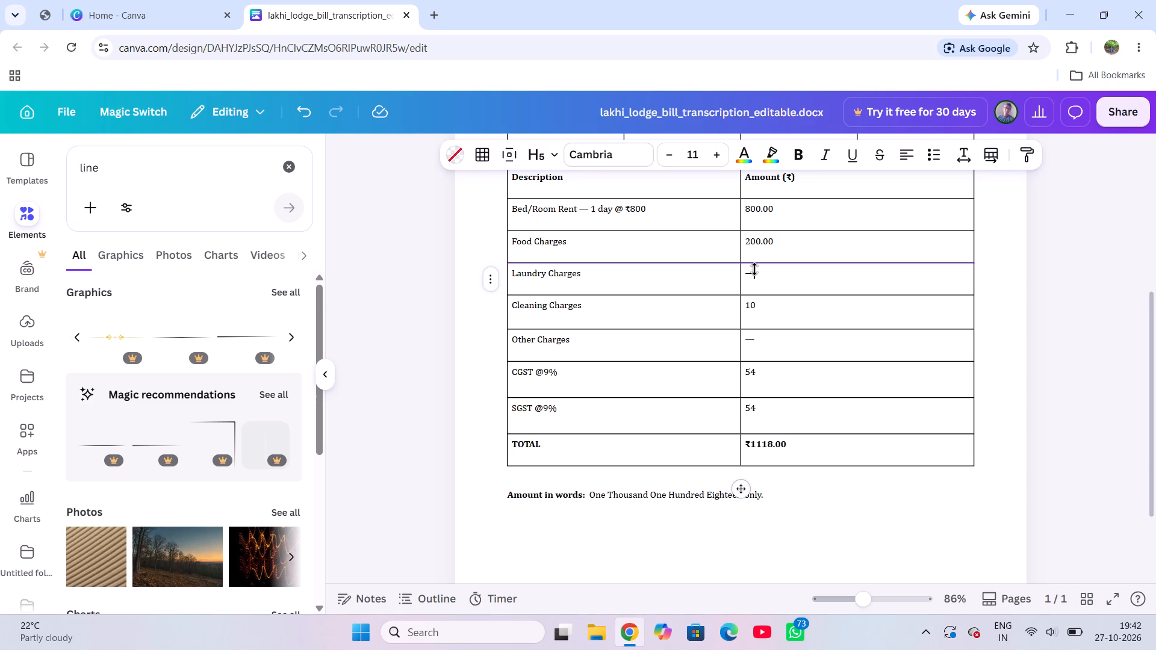
{"action": "left_click", "coordinate": [777, 276]}
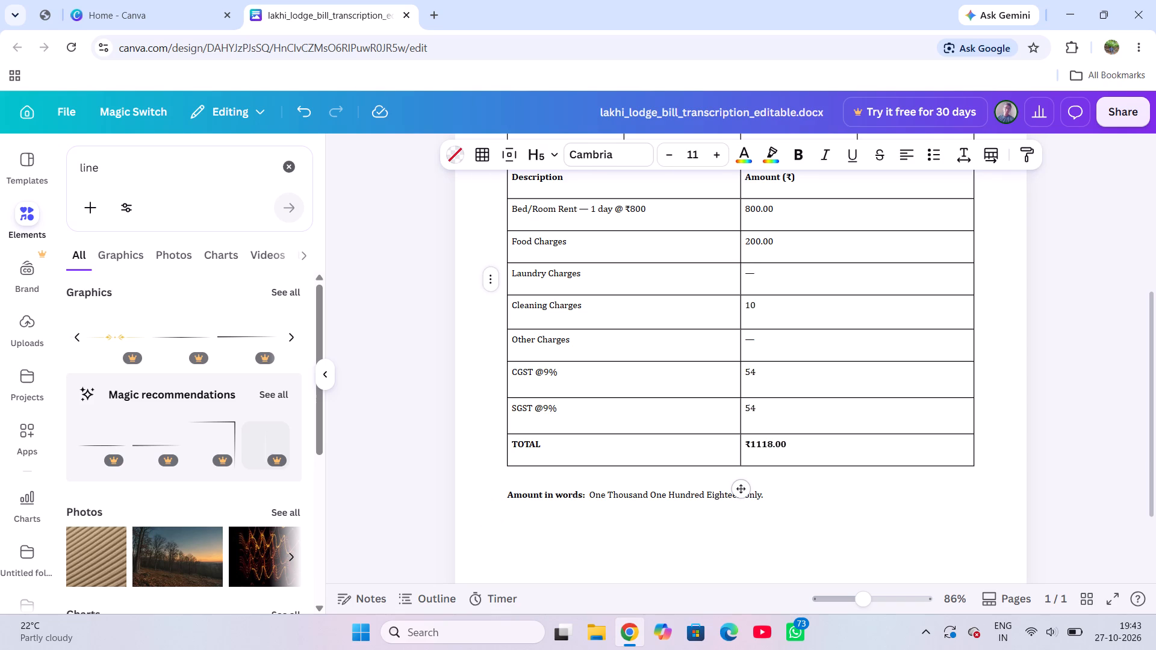
{"action": "key", "text": "BackSpace"}
{"action": "type", "text": "50"}
Replace the dash for Other Charges in the charges table with the amount 75.
{"action": "left_click", "coordinate": [777, 338]}
{"action": "left_click", "coordinate": [763, 342]}
{"action": "key", "text": "BackSpace"}
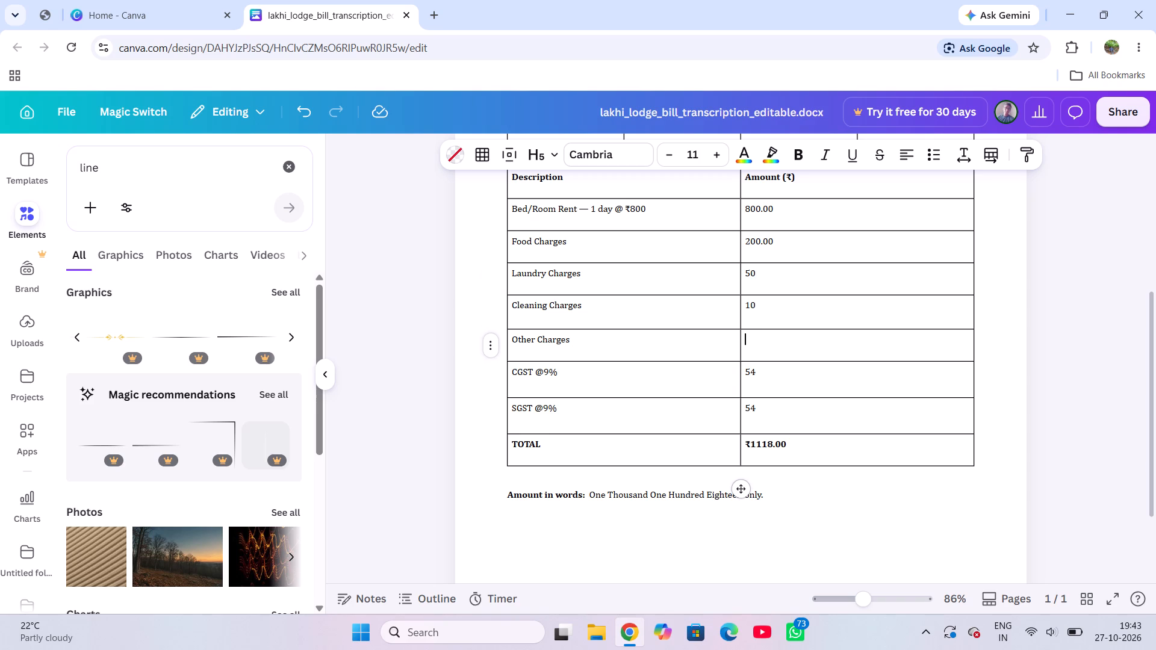
{"action": "type", "text": "75"}
Change the TOTAL amount in the charges table to ₹1243.00.
{"action": "left_click", "coordinate": [762, 447]}
{"action": "key", "text": "BackSpace"}
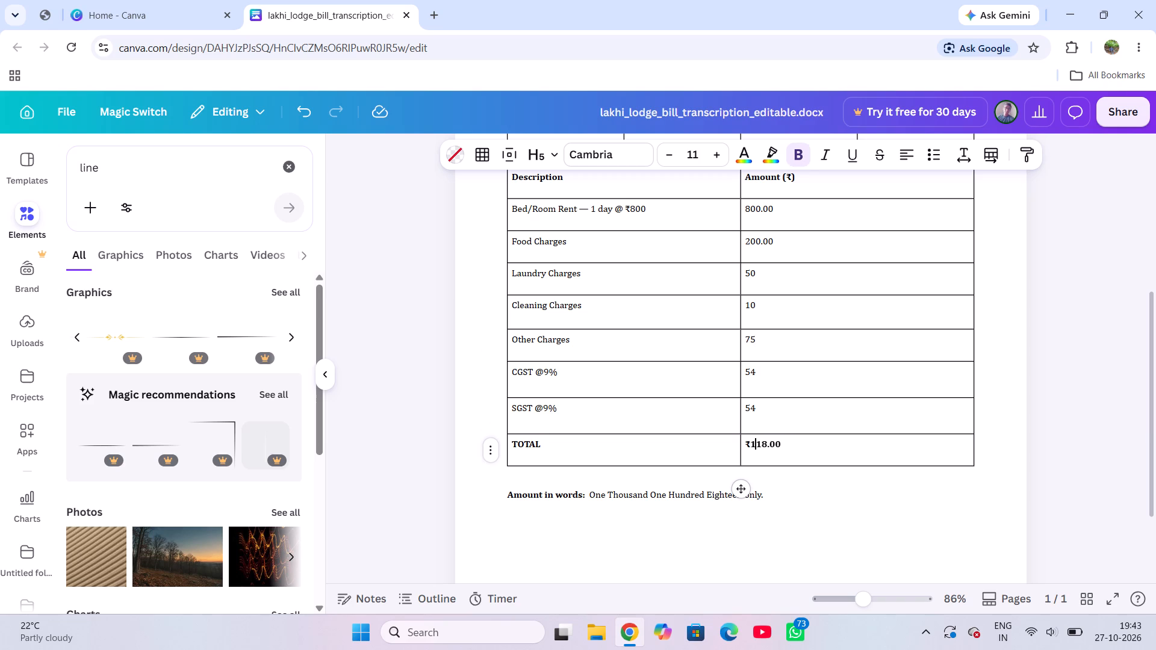
{"action": "key", "text": "2"}
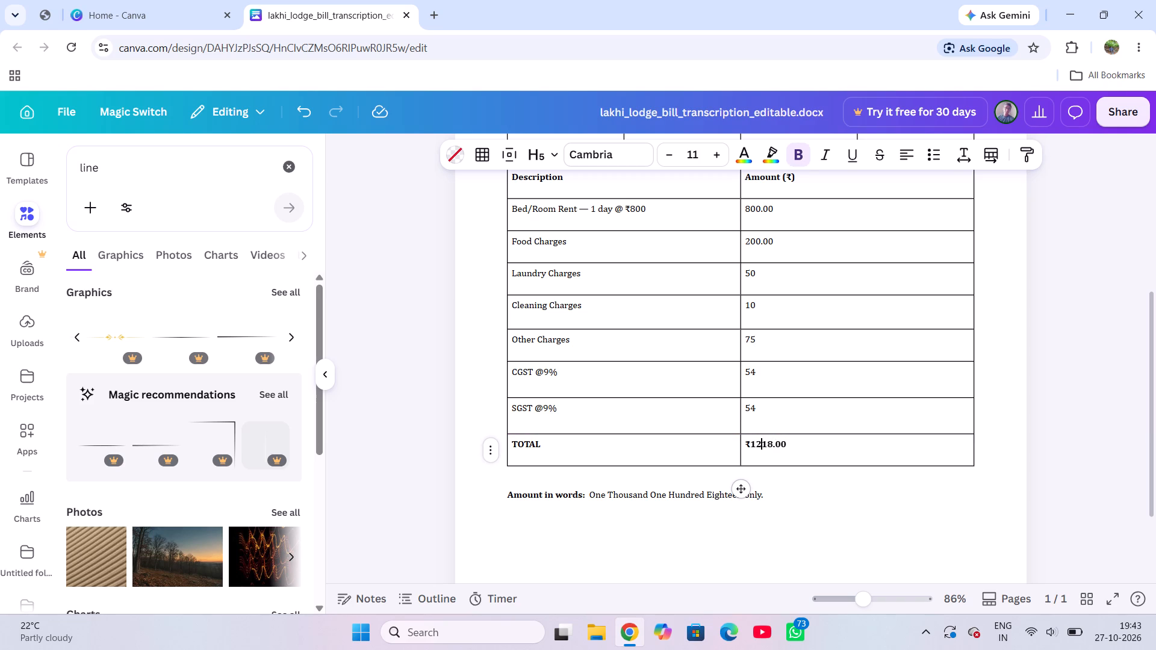
{"action": "left_click", "coordinate": [773, 444]}
{"action": "key", "text": "BackSpace"}
{"action": "key", "text": "BackSpace"}
{"action": "key", "text": "4"}
{"action": "key", "text": "3"}
Change the CGST @9% and SGST @9% amounts in the charges table to 54.24 each.
{"action": "left_click", "coordinate": [759, 369]}
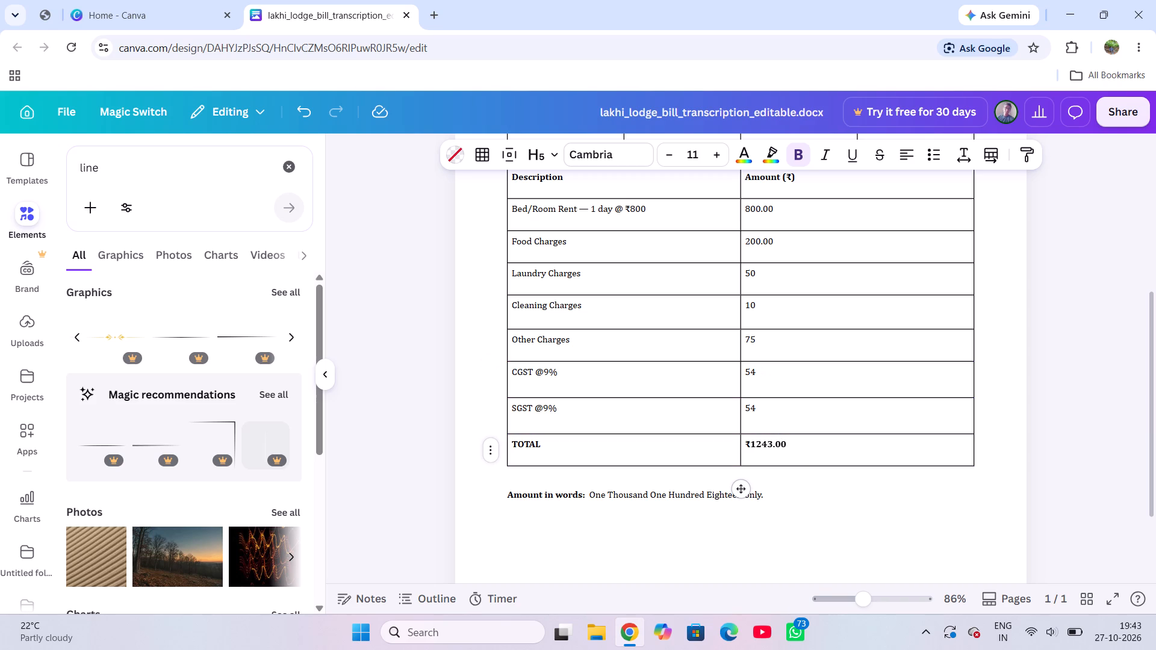
{"action": "left_click", "coordinate": [760, 373]}
{"action": "key", "text": "period"}
{"action": "key", "text": "2"}
{"action": "key", "text": "5"}
{"action": "key", "text": "BackSpace"}
{"action": "key", "text": "4"}
{"action": "left_click", "coordinate": [758, 407]}
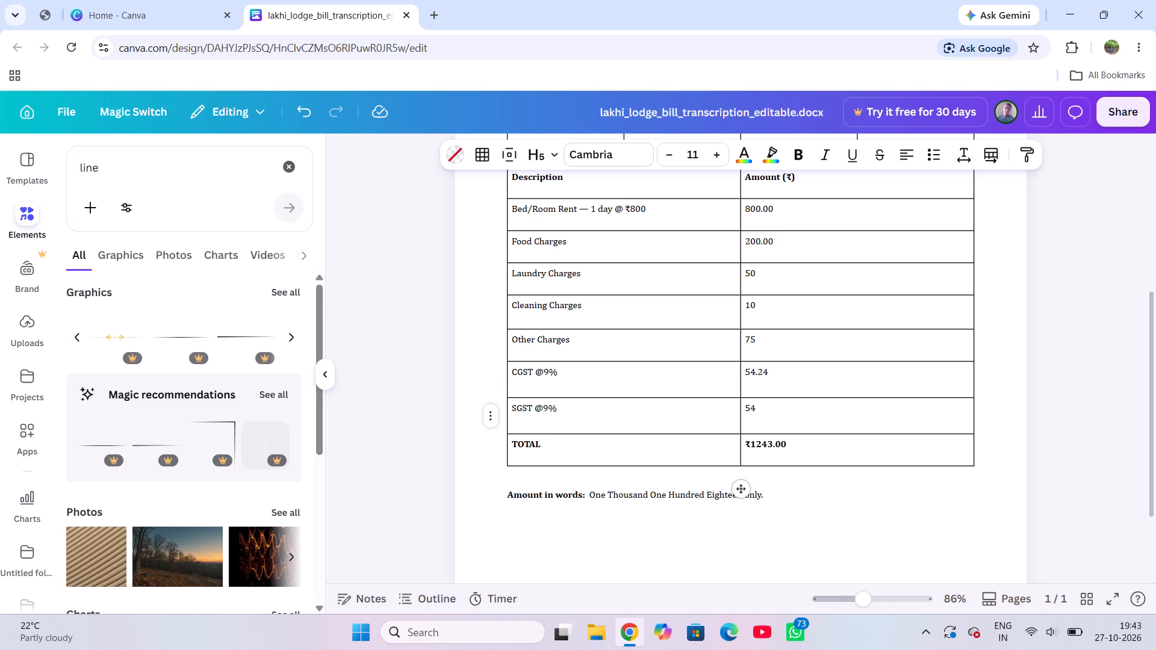
{"action": "type", "text": ".24"}
Change the TOTAL amount in the charges table to ₹1243.48.
{"action": "left_click", "coordinate": [790, 441]}
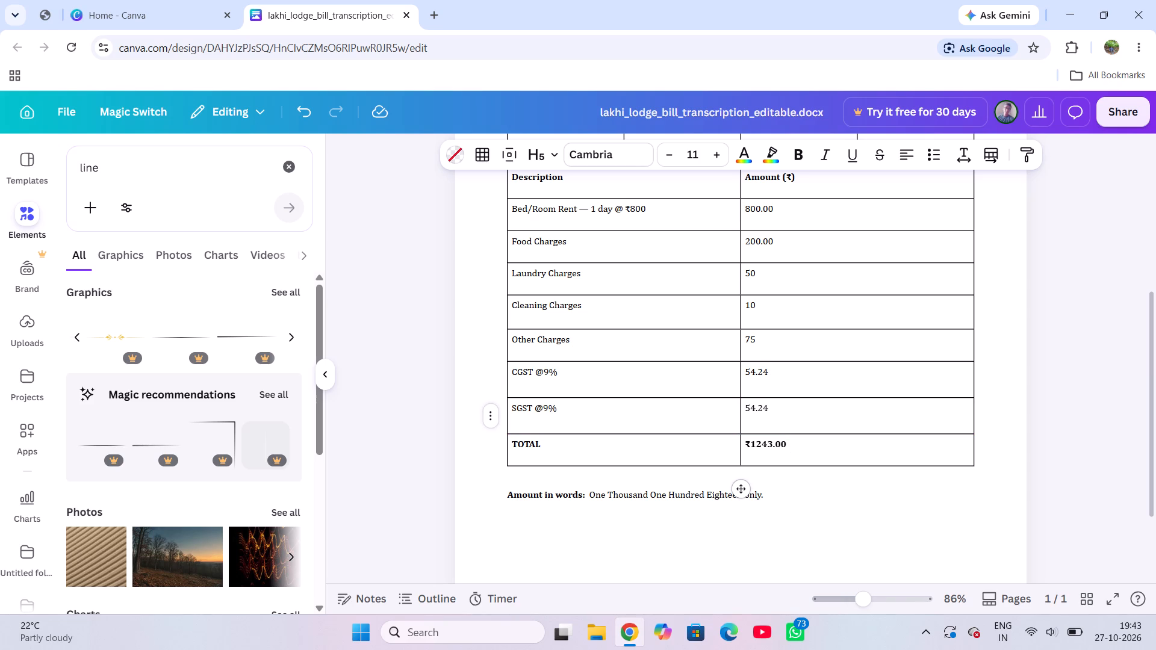
{"action": "left_click", "coordinate": [790, 447]}
{"action": "key", "text": "BackSpace"}
{"action": "key", "text": "BackSpace"}
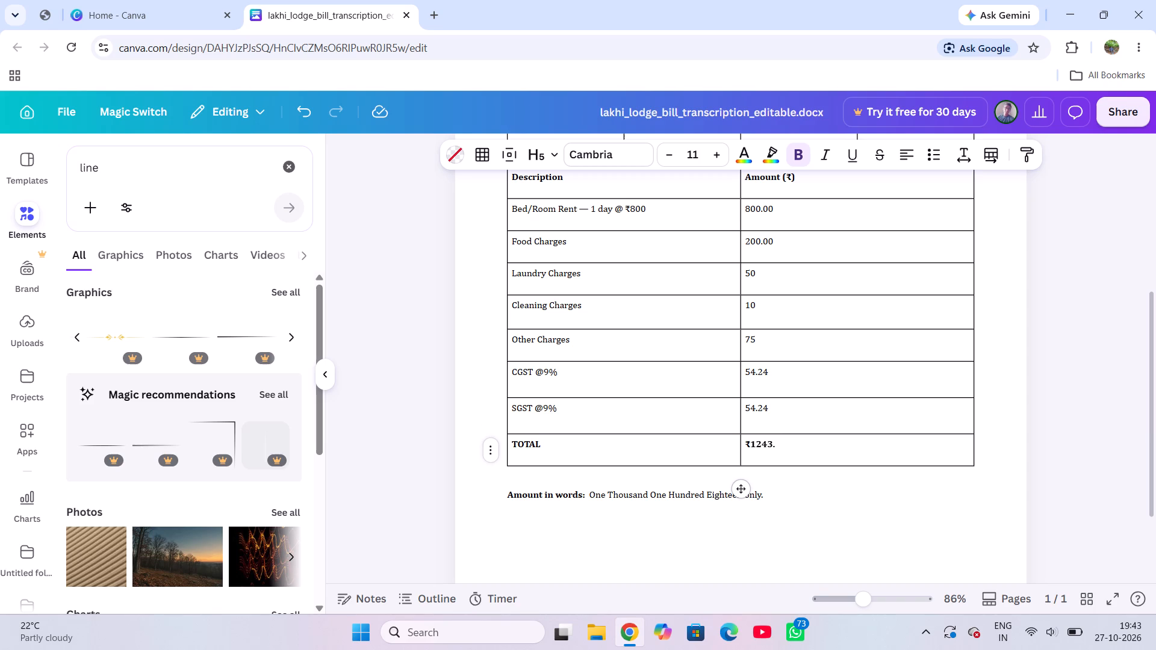
{"action": "type", "text": "48"}
Delete the existing wording after the "Amount in words:" label below the charges table, keeping the label.
{"action": "left_click", "coordinate": [783, 504]}
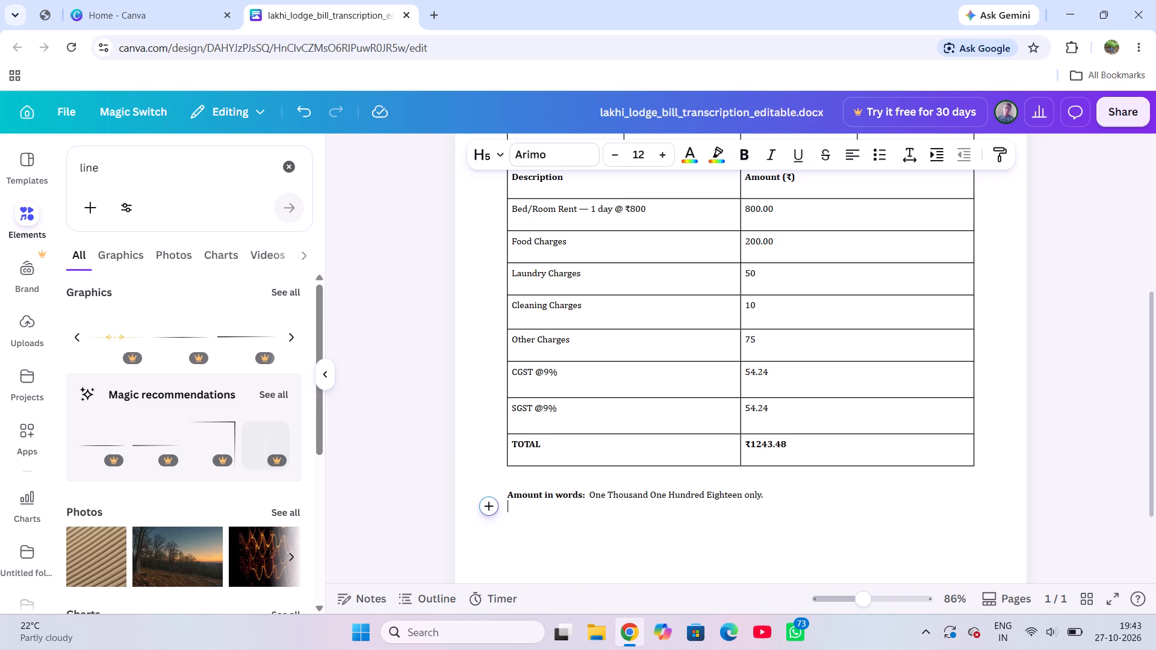
{"action": "triple_click", "coordinate": [757, 497]}
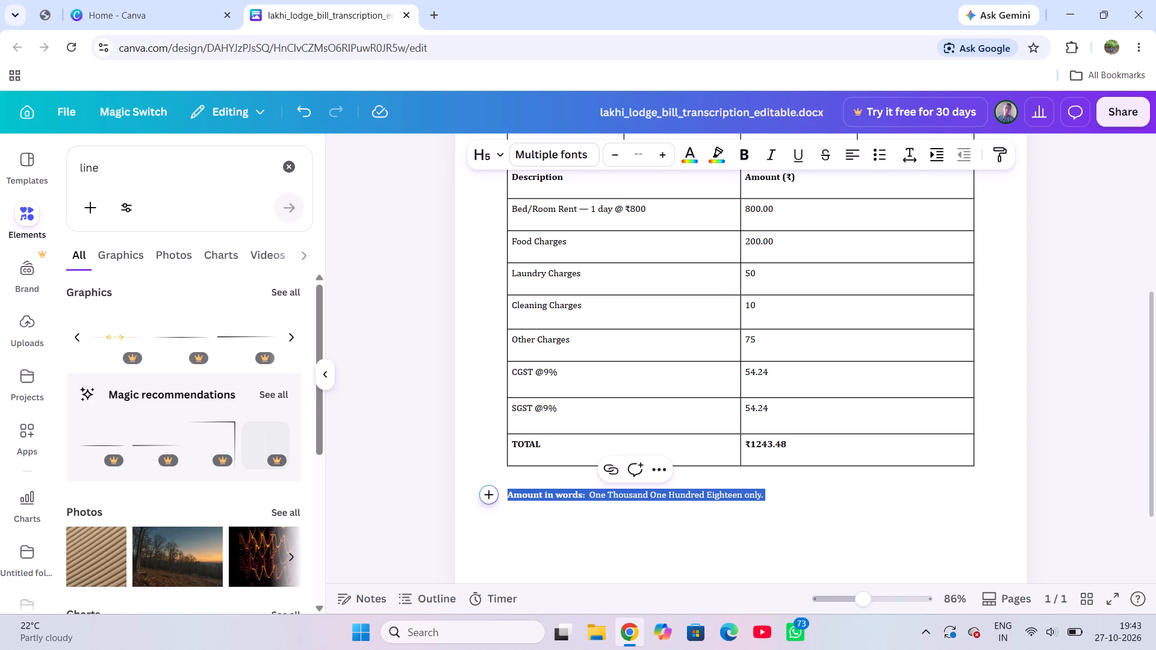
{"action": "left_click", "coordinate": [589, 494]}
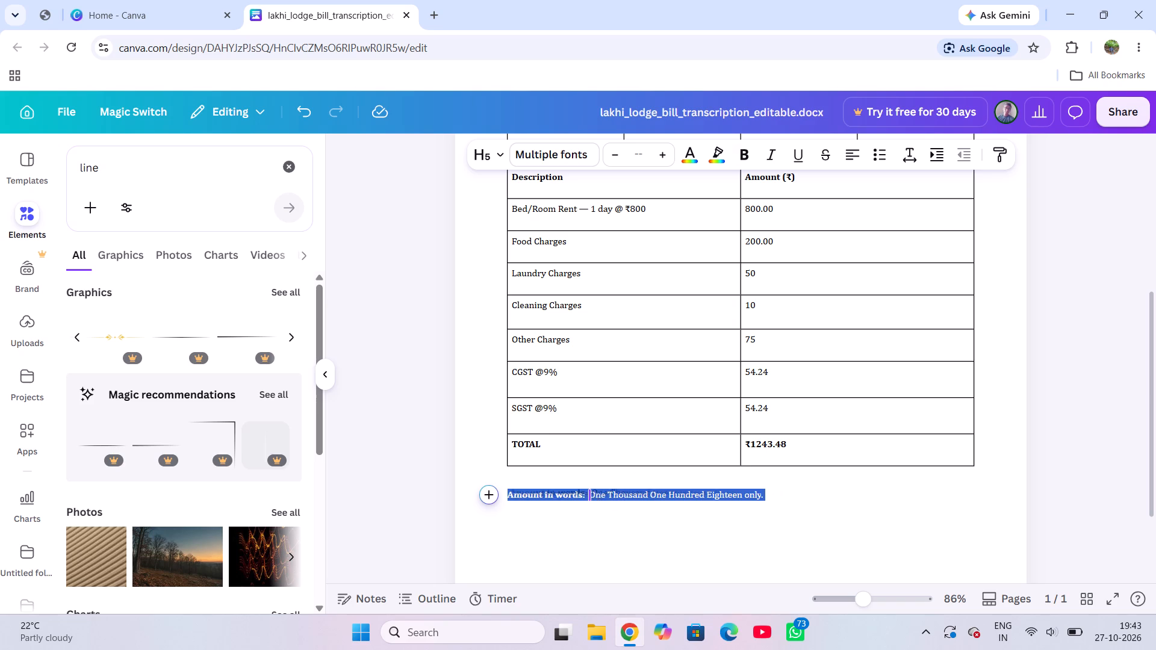
{"action": "left_click", "coordinate": [591, 491]}
{"action": "left_click_drag", "start_coordinate": [591, 491], "coordinate": [629, 498]}
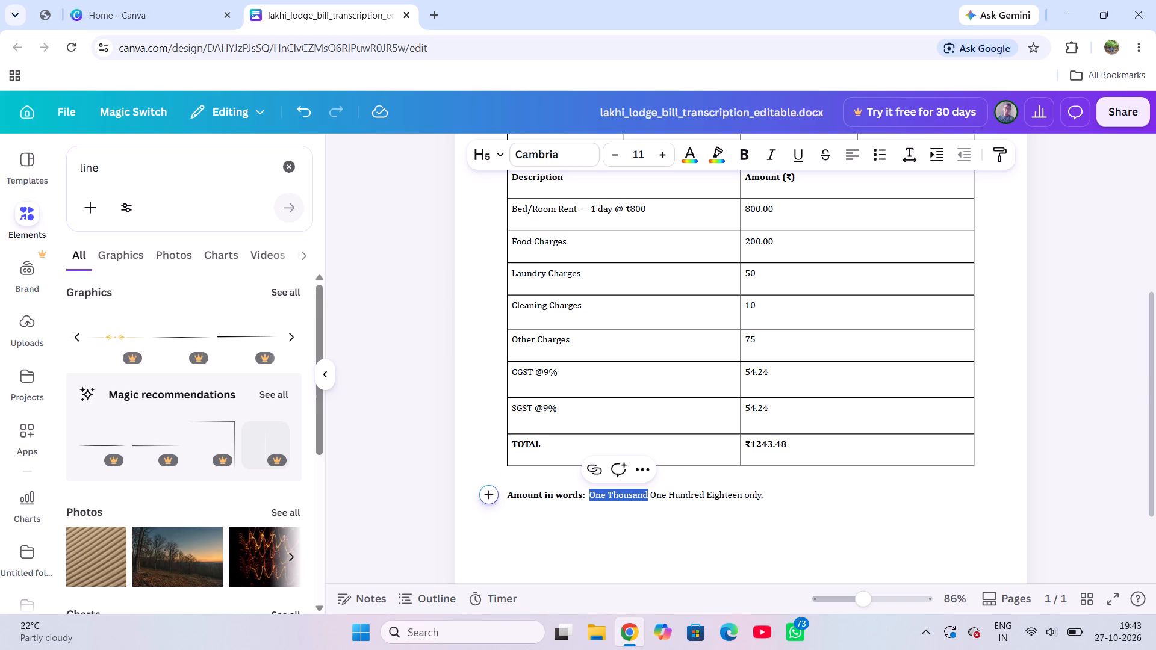
{"action": "key", "text": "BackSpace"}
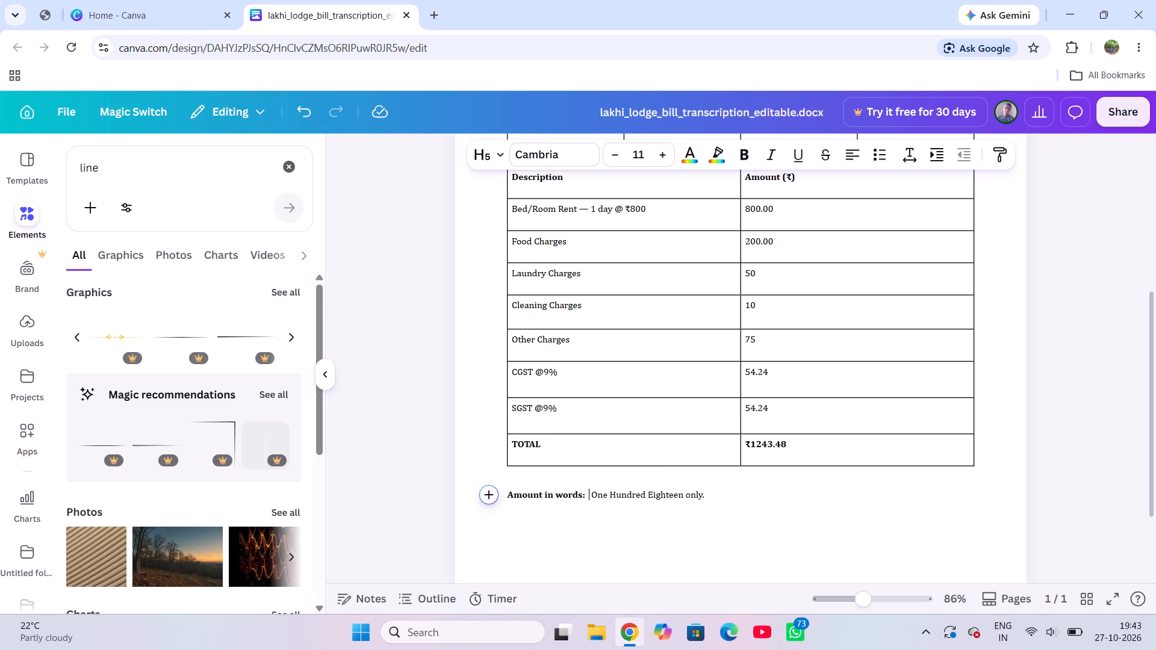
{"action": "left_click_drag", "start_coordinate": [700, 496], "coordinate": [595, 495]}
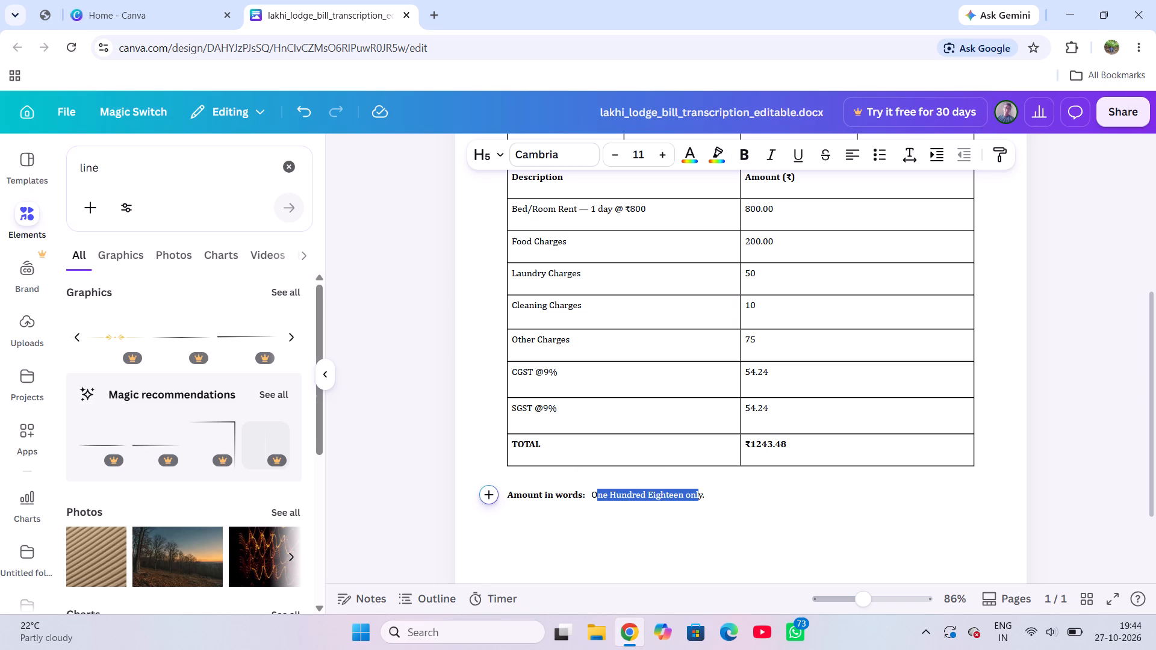
{"action": "left_click_drag", "start_coordinate": [595, 495], "coordinate": [591, 495]}
{"action": "key", "text": "BackSpace"}
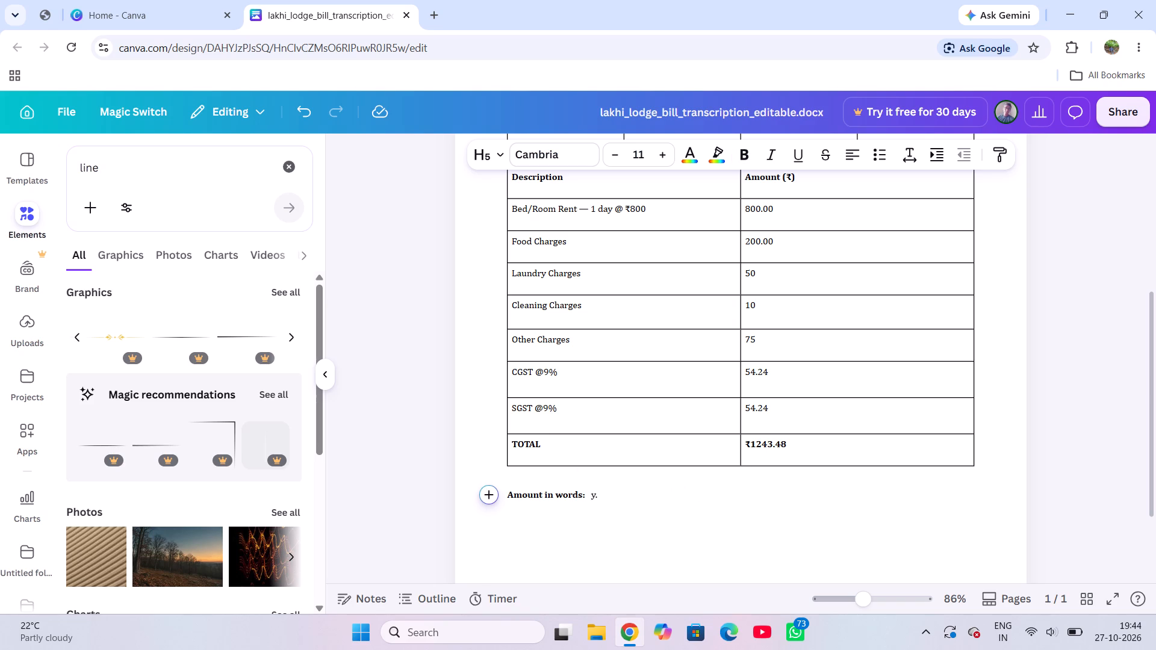
{"action": "double_click", "coordinate": [603, 497]}
{"action": "key", "text": "BackSpace"}
{"action": "key", "text": "BackSpace"}
{"action": "key", "text": "BackSpace"}
{"action": "key", "text": "BackSpace"}
{"action": "key", "text": "BackSpace"}
{"action": "key", "text": "BackSpace"}
Enter "One" after the "Amount in words:" label and remove the bold formatting from that word.
{"action": "key", "text": "space"}
{"action": "type", "text": "One"}
{"action": "key", "text": "space"}
{"action": "type", "text": "Th"}
{"action": "key", "text": "BackSpace"}
{"action": "key", "text": "BackSpace"}
{"action": "key", "text": "BackSpace"}
{"action": "key", "text": "BackSpace"}
{"action": "key", "text": "BackSpace"}
{"action": "key", "text": "BackSpace"}
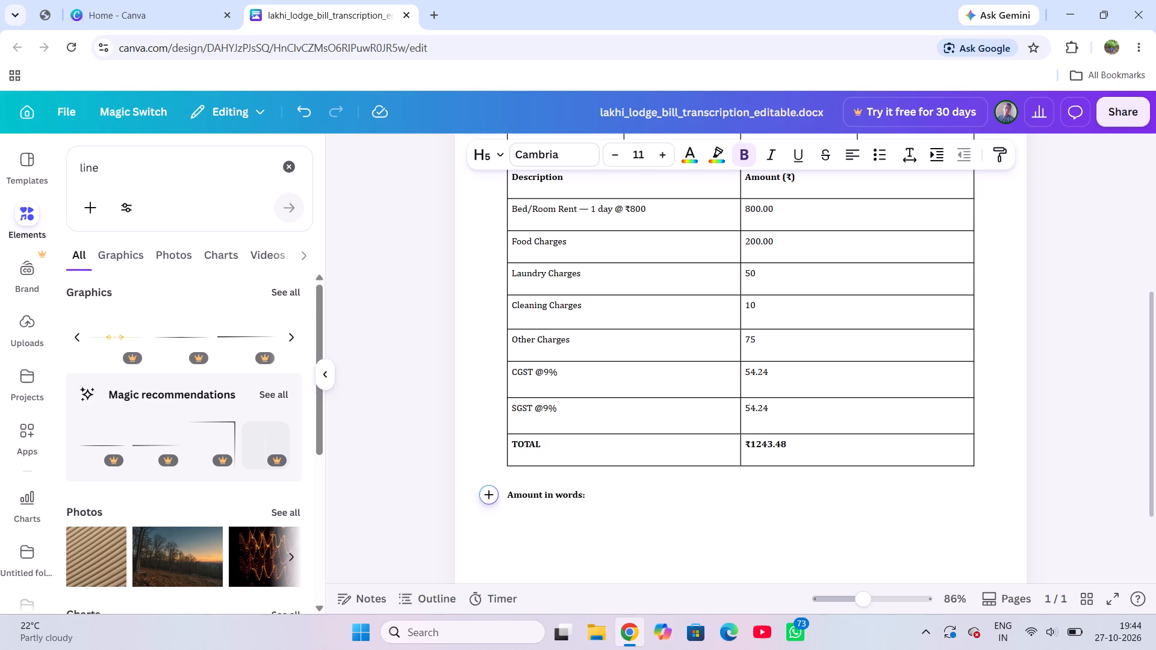
{"action": "type", "text": "One"}
{"action": "key", "text": "space"}
{"action": "triple_click", "coordinate": [594, 491]}
{"action": "triple_click", "coordinate": [594, 491]}
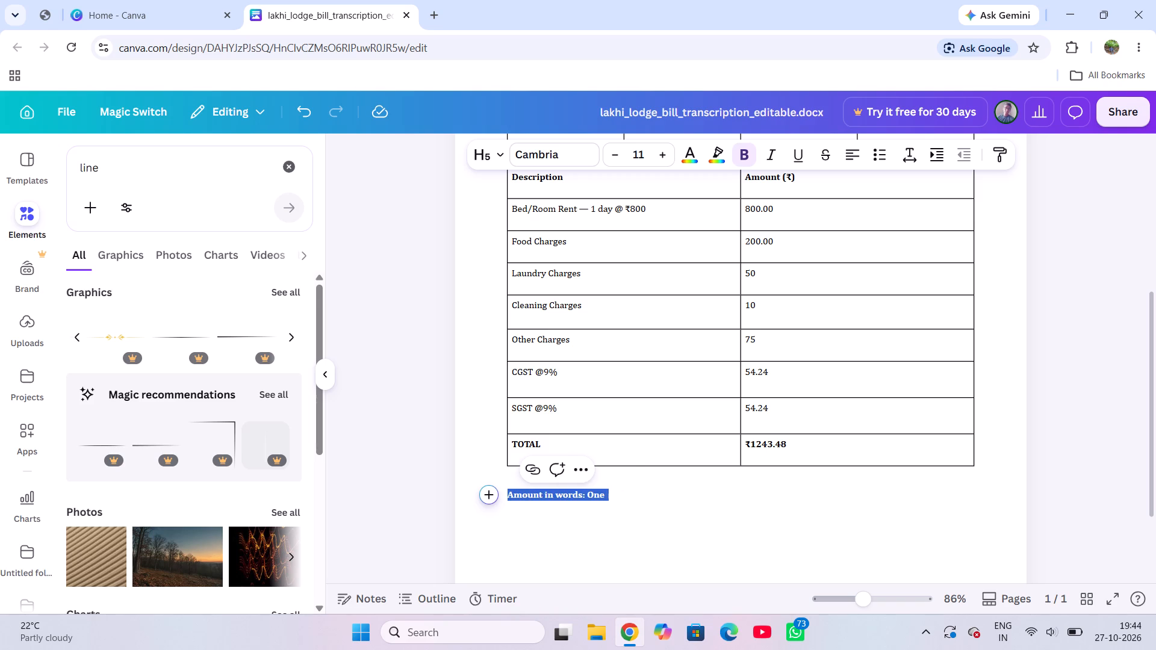
{"action": "double_click", "coordinate": [594, 491]}
{"action": "double_click", "coordinate": [594, 491]}
{"action": "left_click", "coordinate": [612, 501]}
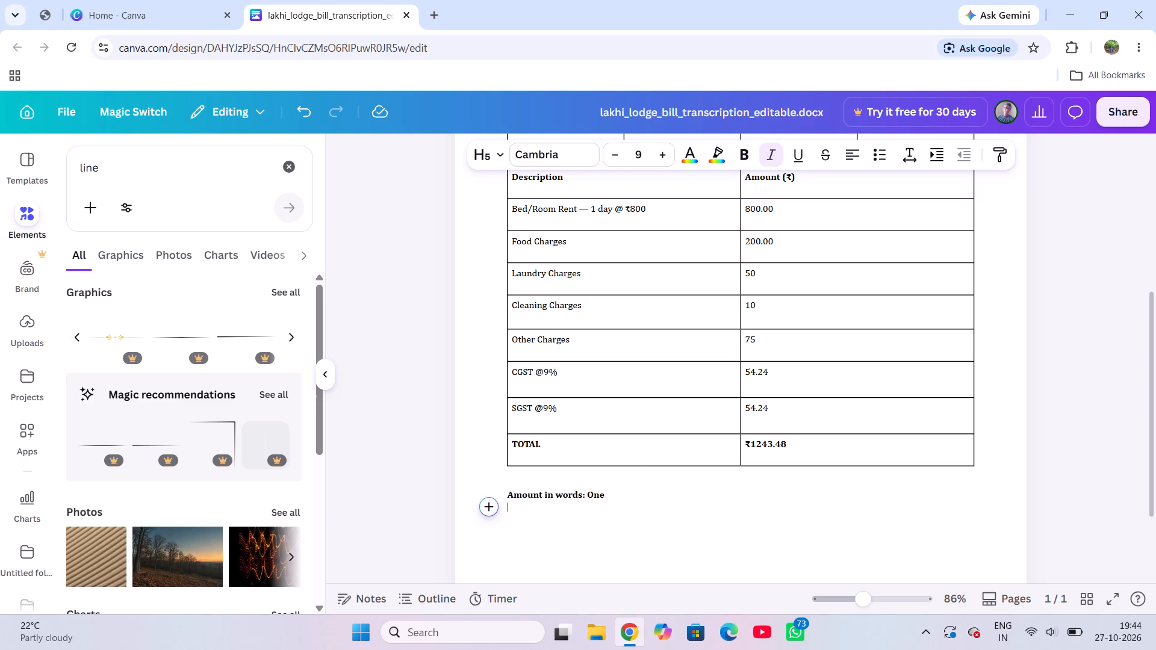
{"action": "double_click", "coordinate": [595, 494]}
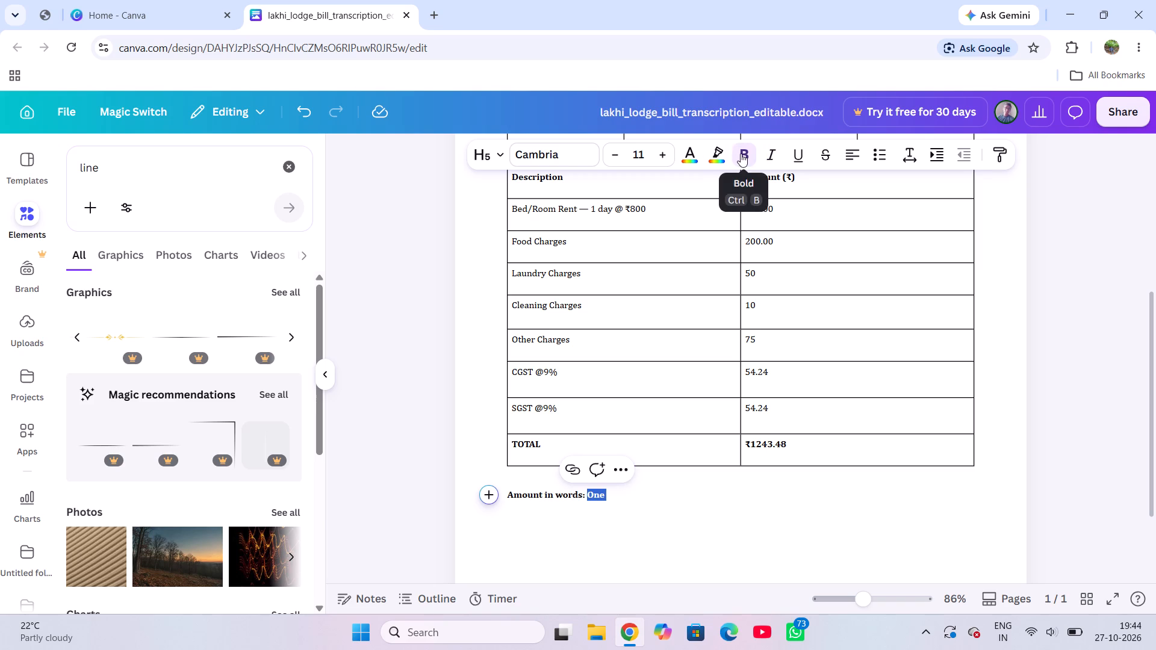
{"action": "left_click", "coordinate": [741, 154]}
{"action": "left_click", "coordinate": [660, 538]}
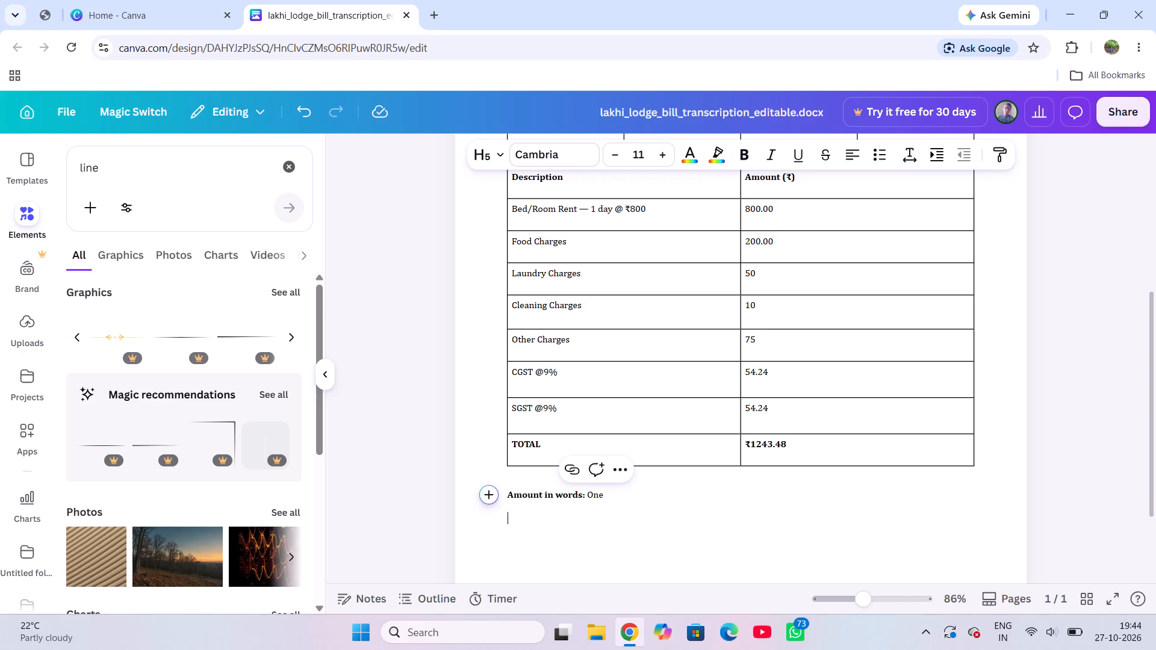
Continue the amount in words after "One" with "Thousand Two Hundred Forty Three".
{"action": "left_click", "coordinate": [612, 496]}
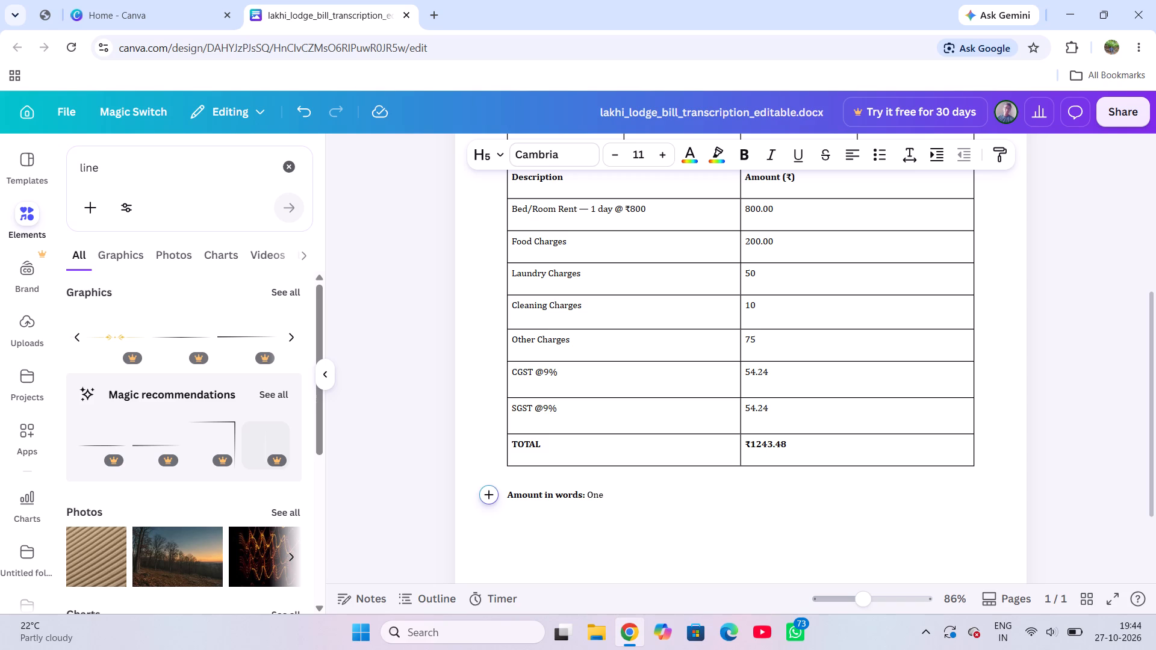
{"action": "key", "text": "shift+t"}
{"action": "type", "text": "housand"}
{"action": "key", "text": "space"}
{"action": "type", "text": "tw"}
{"action": "key", "text": "BackSpace"}
{"action": "key", "text": "BackSpace"}
{"action": "type", "text": "Tw"}
{"action": "type", "text": "o"}
{"action": "key", "text": "space"}
{"action": "type", "text": "Hun"}
{"action": "type", "text": "dred"}
{"action": "key", "text": "space"}
{"action": "type", "text": "Forty"}
{"action": "key", "text": "space"}
{"action": "type", "text": "Three"}
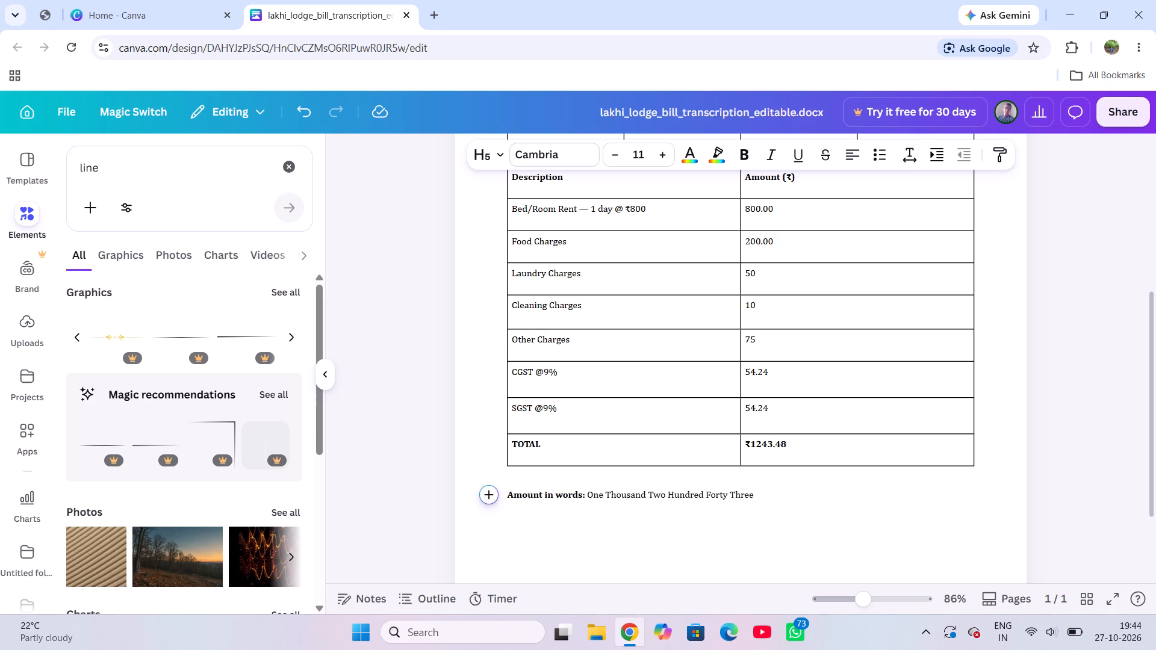
{"action": "key", "text": "space"}
Finish the amount in words with "Rupees and Forty Three Paises Only.".
{"action": "type", "text": "Ru"}
{"action": "key", "text": "p"}
{"action": "type", "text": "ees"}
{"action": "key", "text": "space"}
{"action": "type", "text": "and"}
{"action": "key", "text": "space"}
{"action": "type", "text": "Forty Three"}
{"action": "key", "text": "space"}
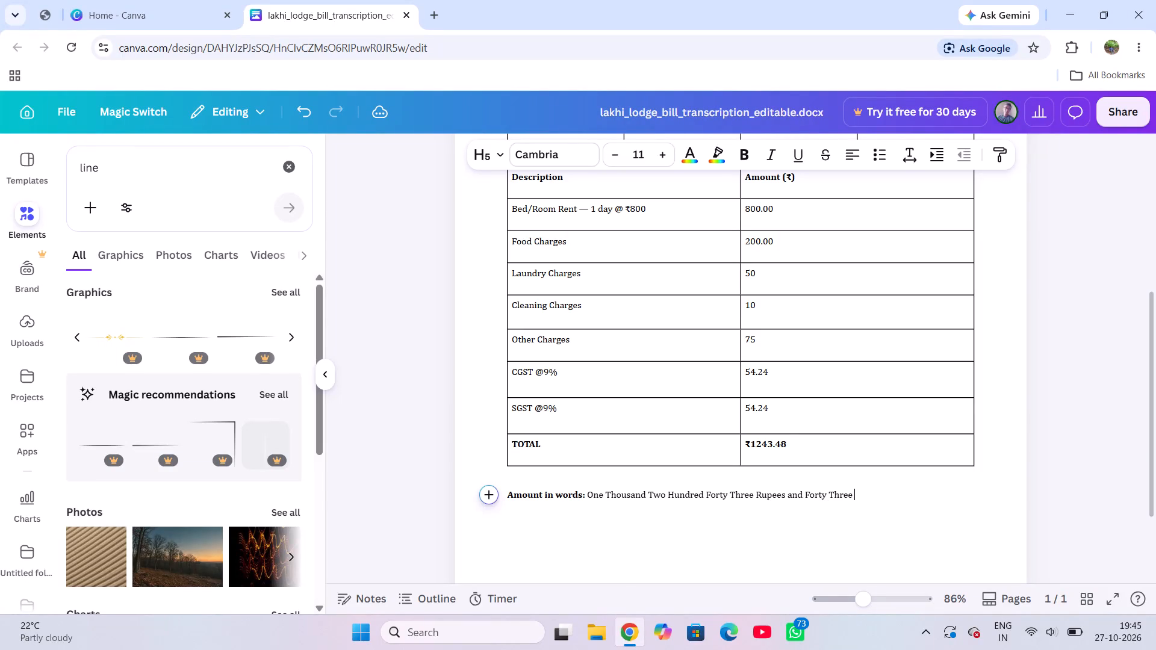
{"action": "type", "text": "Paises"}
{"action": "key", "text": "space"}
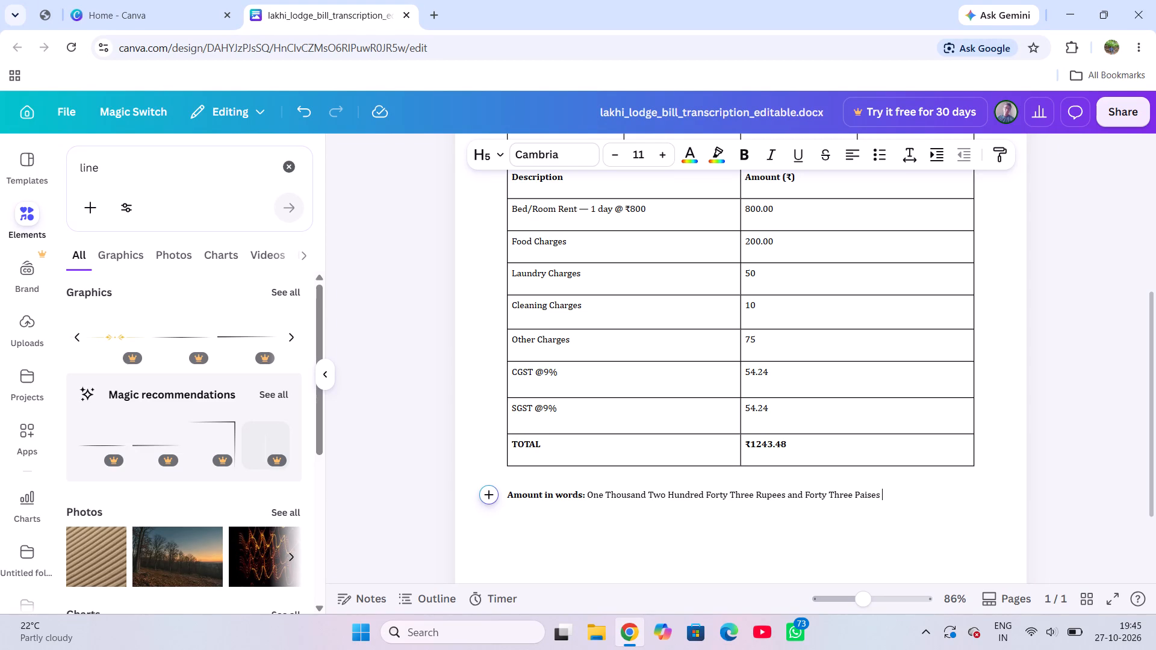
{"action": "type", "text": "On"}
{"action": "key", "text": "l"}
{"action": "key", "text": "y"}
{"action": "key", "text": "period"}
Insert blank lines below the amount in words to leave space for a signature line.
{"action": "scroll", "coordinate": [612, 496], "scroll_direction": "down", "scroll_amount": 3}
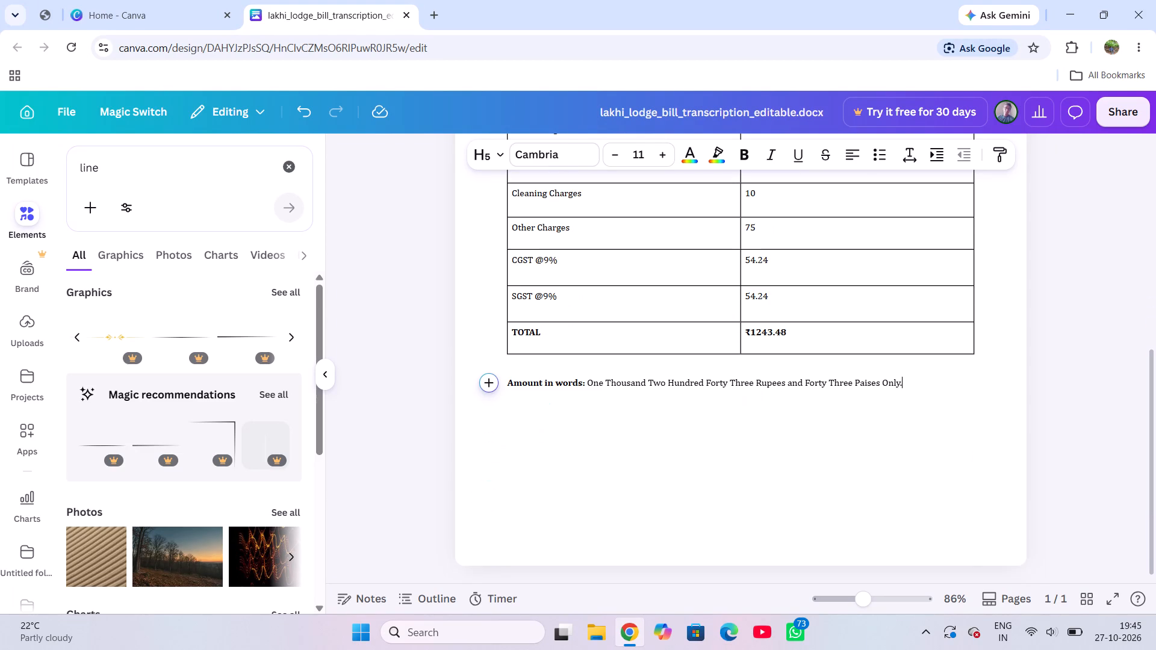
{"action": "left_click", "coordinate": [535, 500]}
{"action": "double_click", "coordinate": [535, 500]}
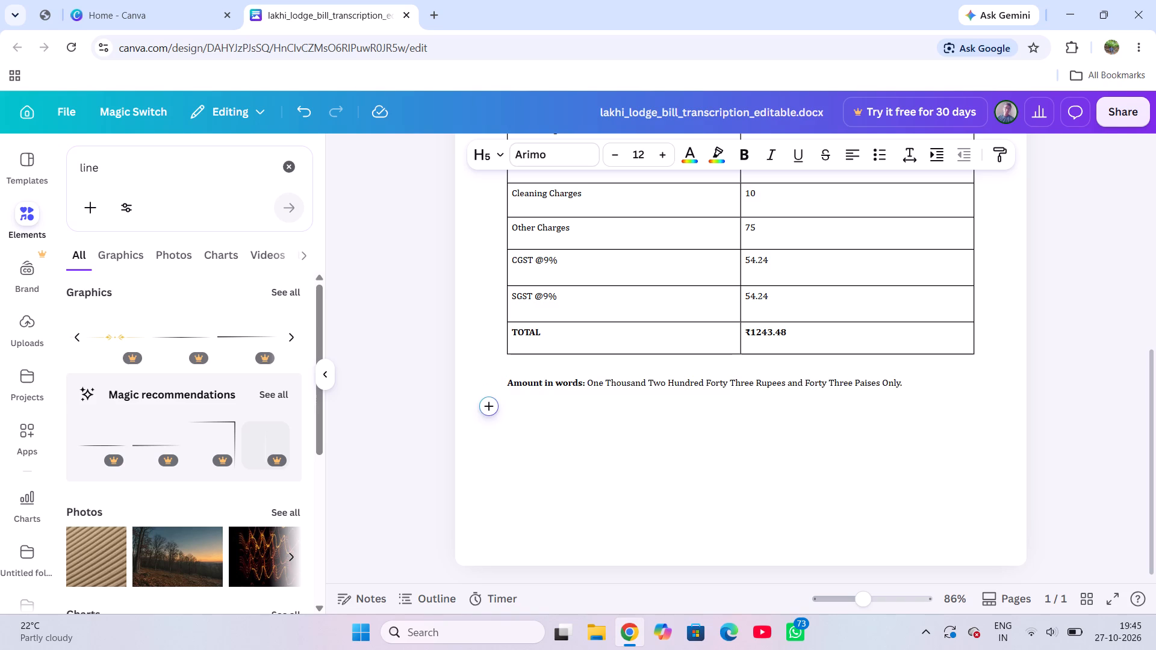
{"action": "key", "text": "Down"}
{"action": "key", "text": "Down"}
{"action": "key", "text": "Down"}
{"action": "key", "text": "Down"}
{"action": "key", "text": "Return"}
{"action": "key", "text": "Return"}
{"action": "key", "text": "Return"}
{"action": "key", "text": "Return"}
Enter "Signature Of Concerned Authority" on the new line below the amount in words.
{"action": "type", "text": "SI"}
{"action": "key", "text": "BackSpace"}
{"action": "key", "text": "i"}
{"action": "type", "text": "gnature"}
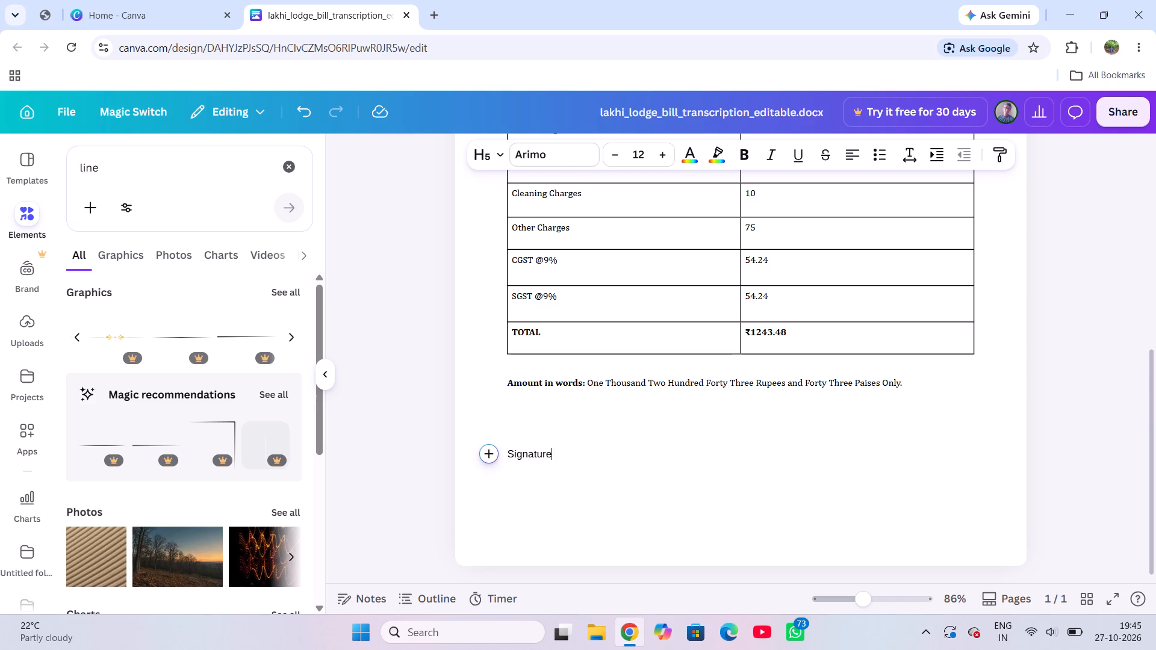
{"action": "key", "text": "space"}
{"action": "type", "text": "Of"}
{"action": "key", "text": "space"}
{"action": "type", "text": "Concerned"}
{"action": "key", "text": "space"}
{"action": "type", "text": "Authority"}
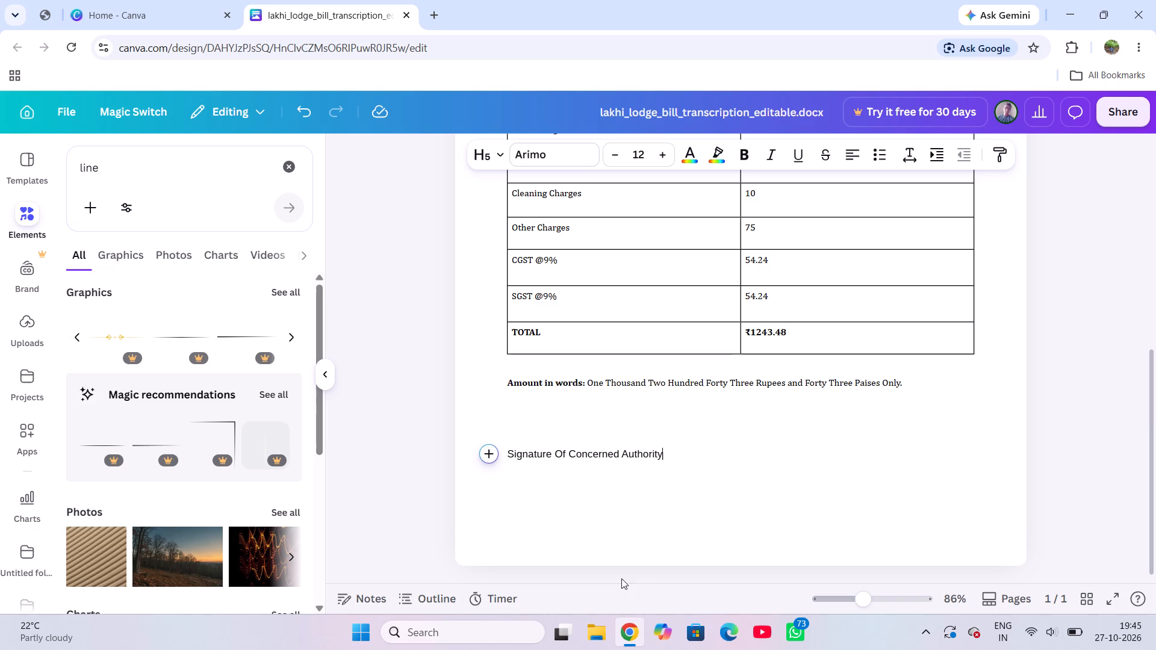
Restyle the "Signature Of Concerned Authority" line, trying the Subheading text style before applying the Body style.
{"action": "left_click_drag", "start_coordinate": [671, 452], "coordinate": [603, 448]}
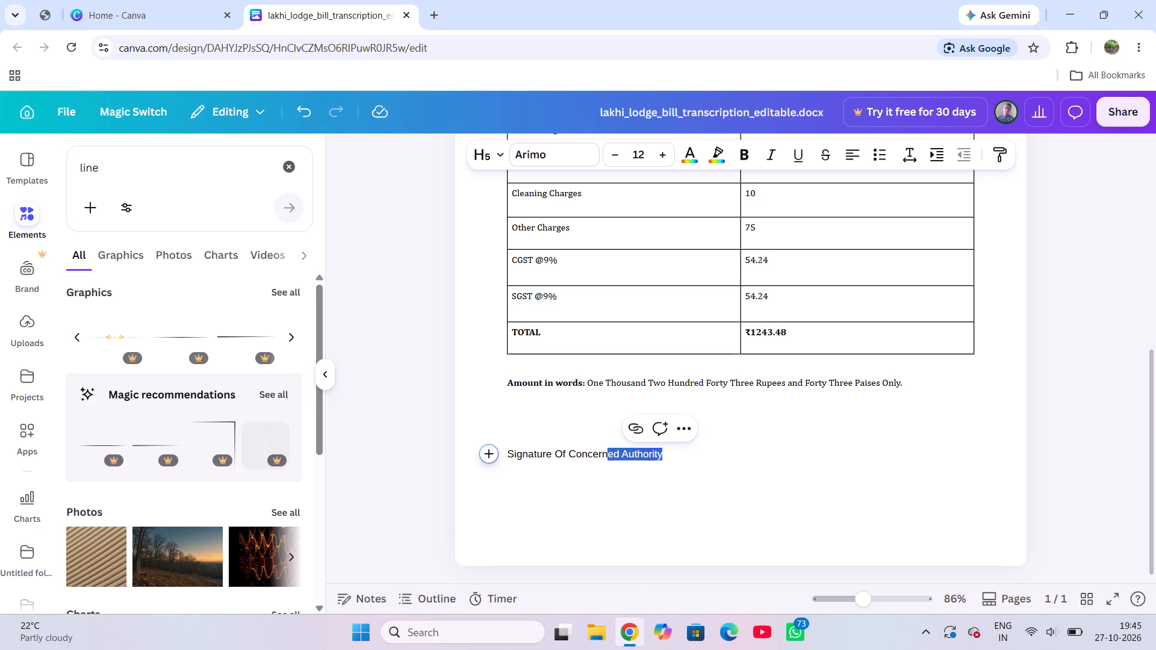
{"action": "left_click_drag", "start_coordinate": [603, 448], "coordinate": [505, 453]}
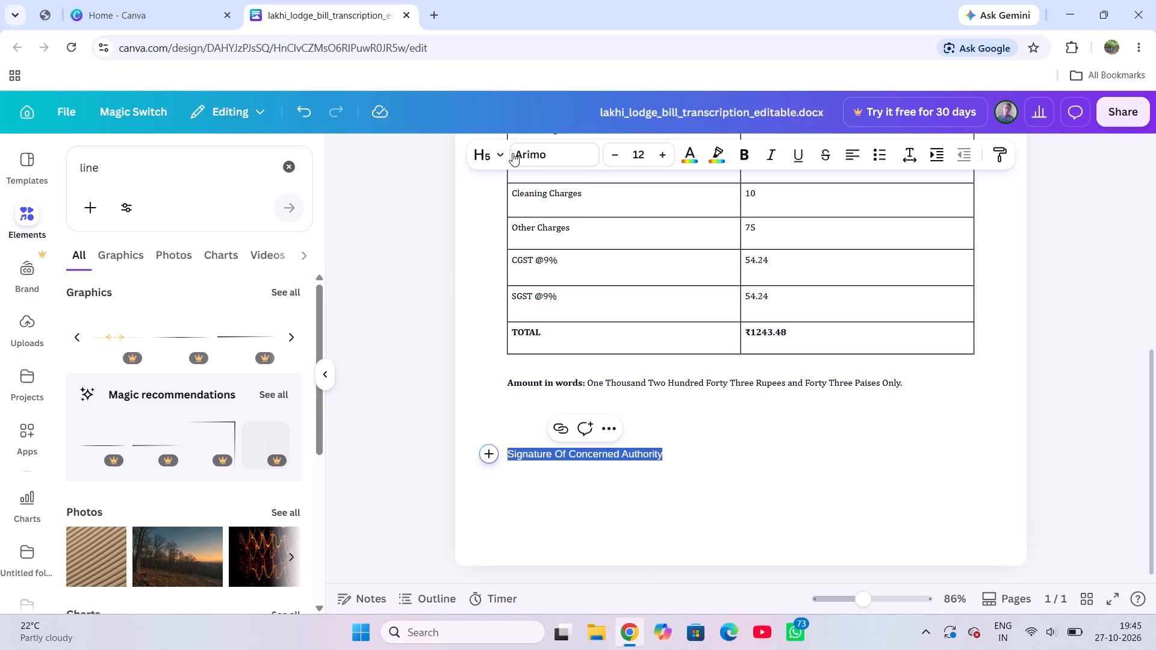
{"action": "left_click", "coordinate": [533, 147]}
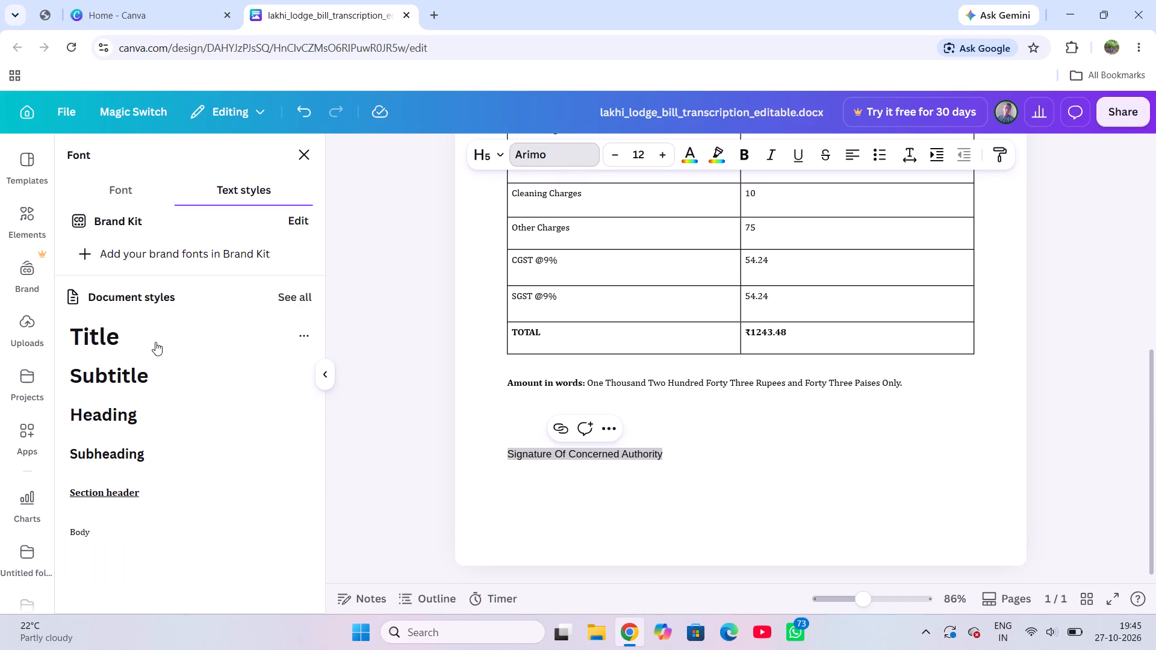
{"action": "left_click", "coordinate": [555, 155]}
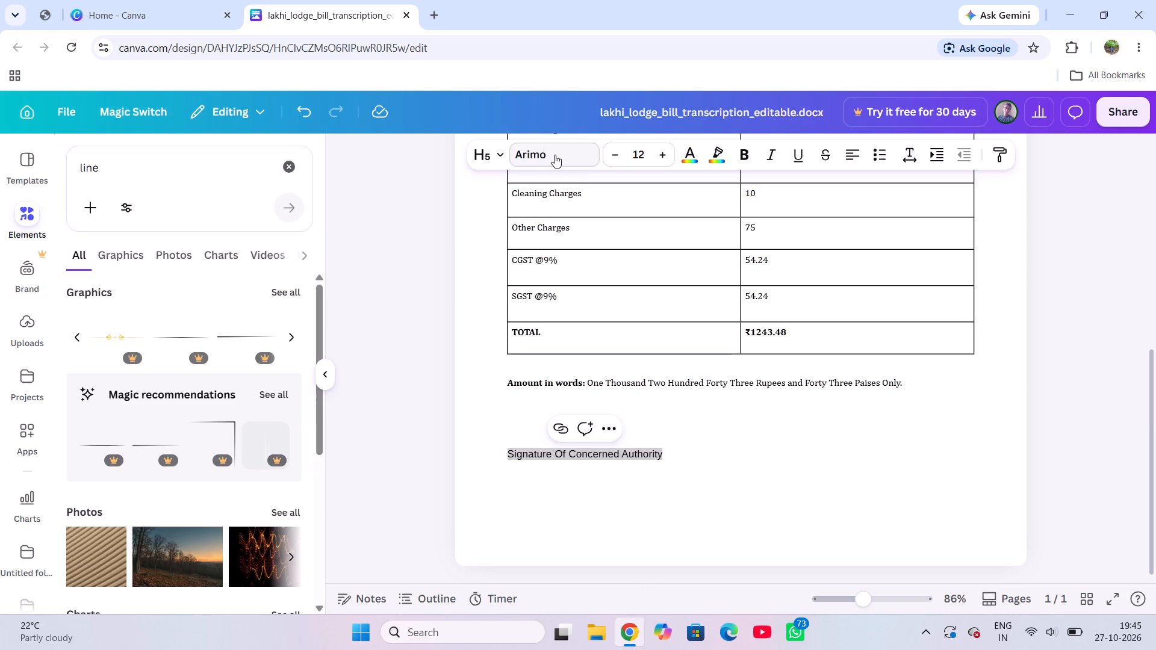
{"action": "double_click", "coordinate": [555, 155]}
{"action": "double_click", "coordinate": [573, 454]}
{"action": "triple_click", "coordinate": [573, 454]}
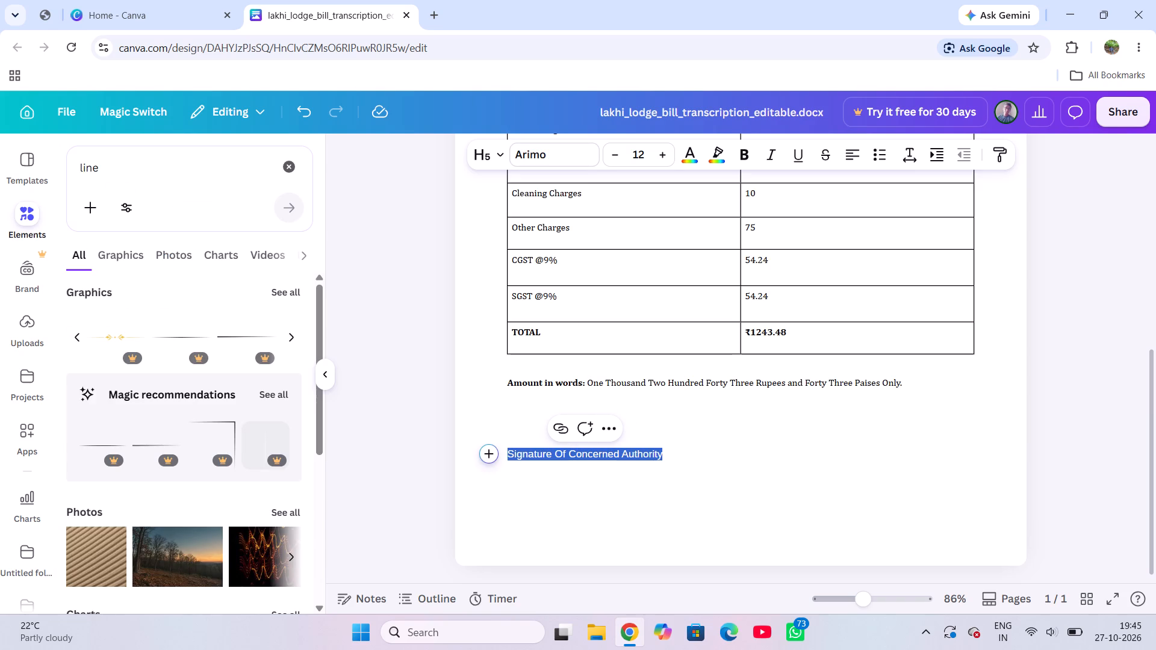
{"action": "left_click", "coordinate": [537, 152]}
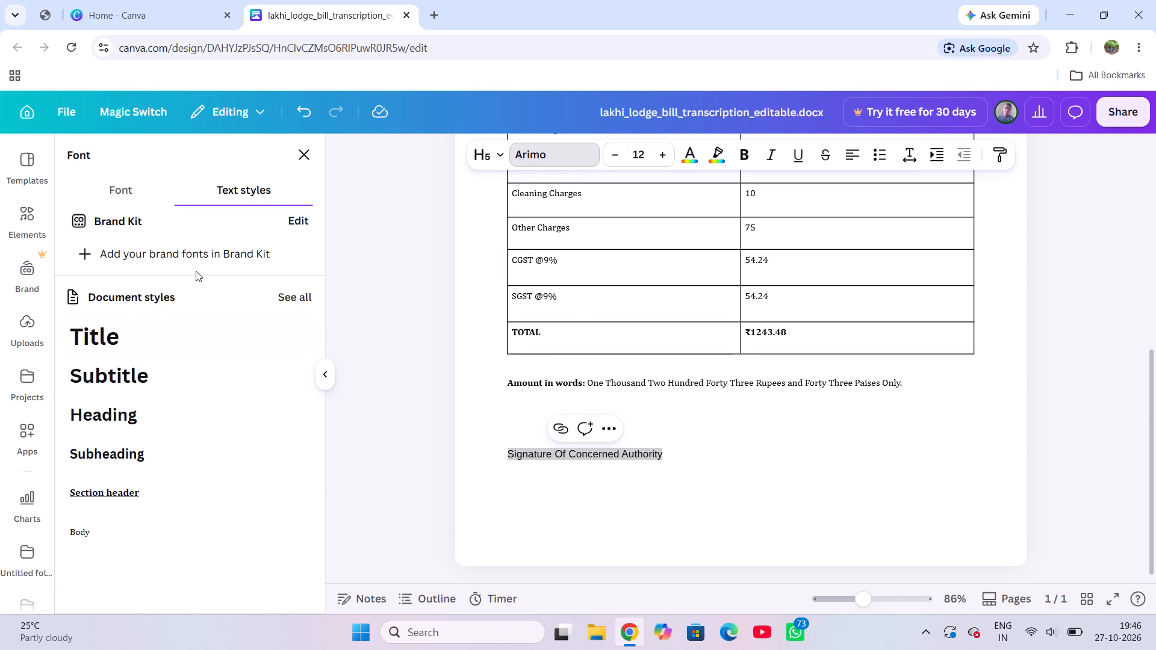
{"action": "left_click", "coordinate": [155, 450]}
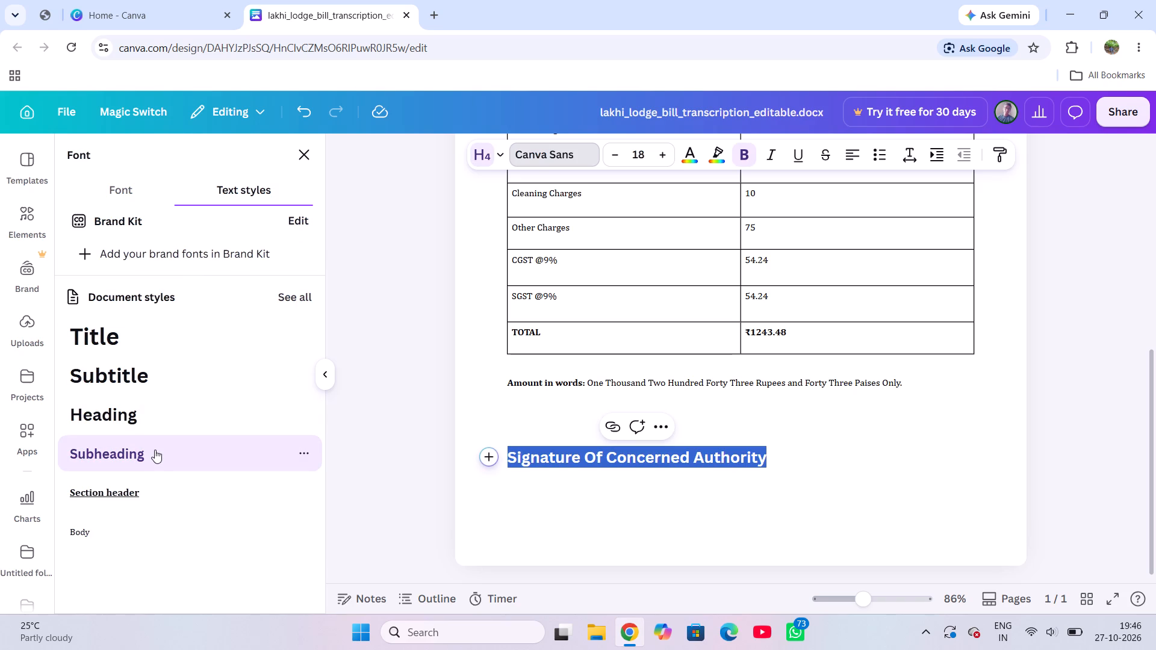
{"action": "left_click", "coordinate": [112, 531]}
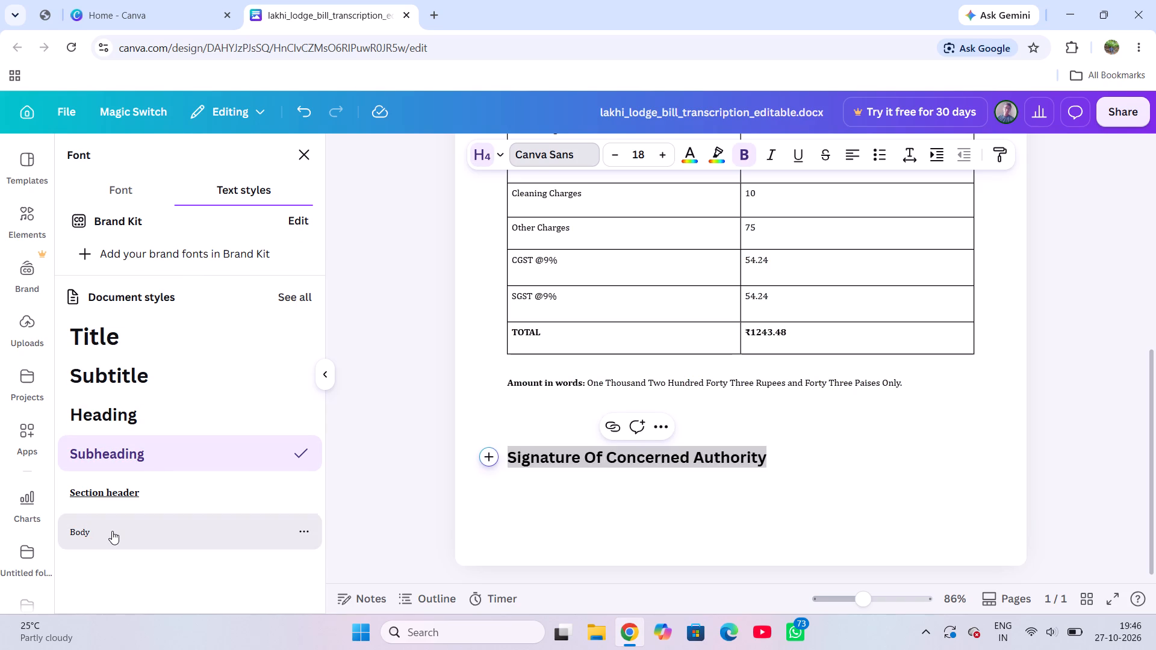
{"action": "scroll", "coordinate": [112, 531], "scroll_direction": "down", "scroll_amount": 2}
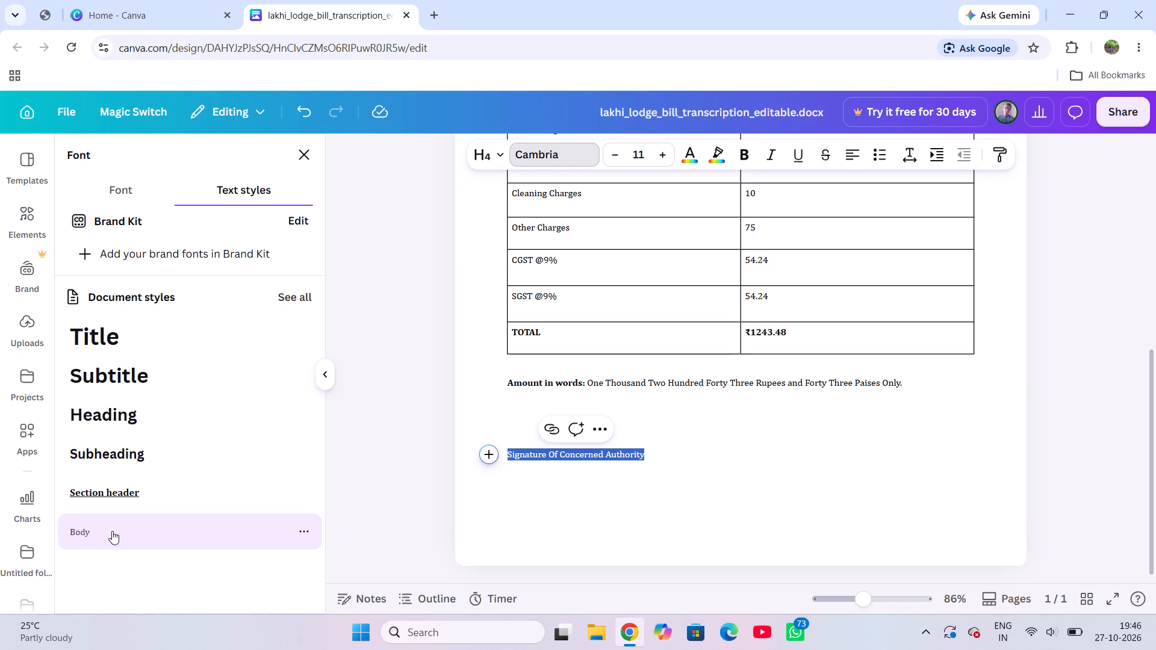
{"action": "left_click", "coordinate": [131, 186]}
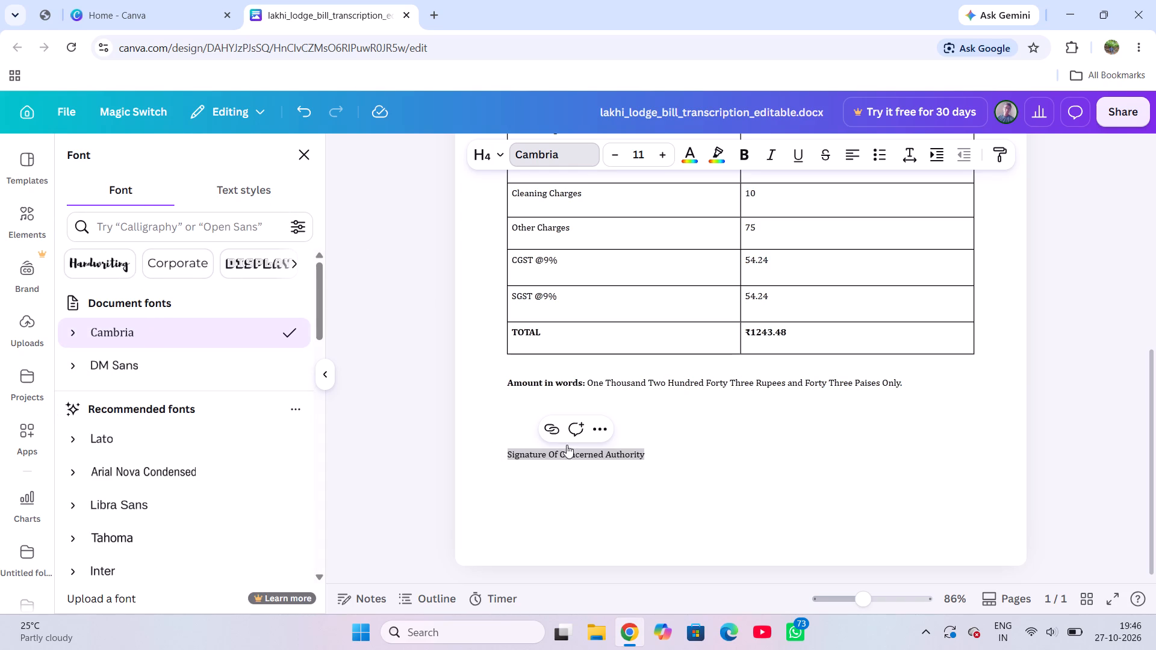
Set the font size of the "Signature Of Concerned Authority" line to 12.
{"action": "left_click", "coordinate": [663, 152]}
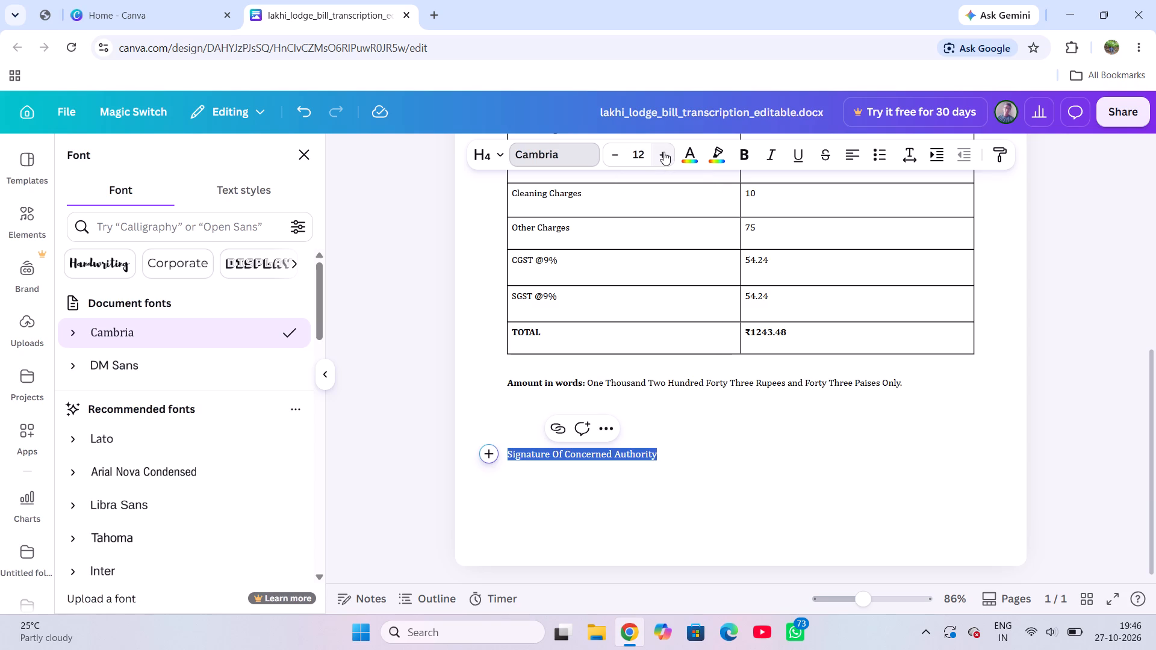
{"action": "left_click", "coordinate": [648, 482]}
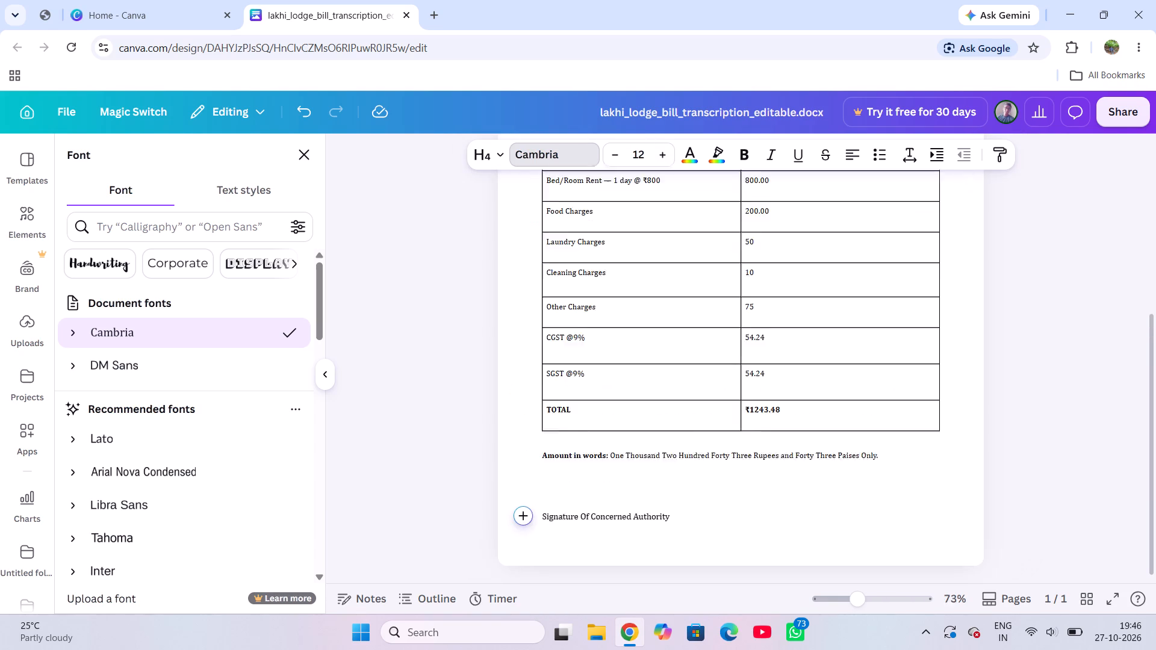
{"action": "left_click", "coordinate": [649, 490]}
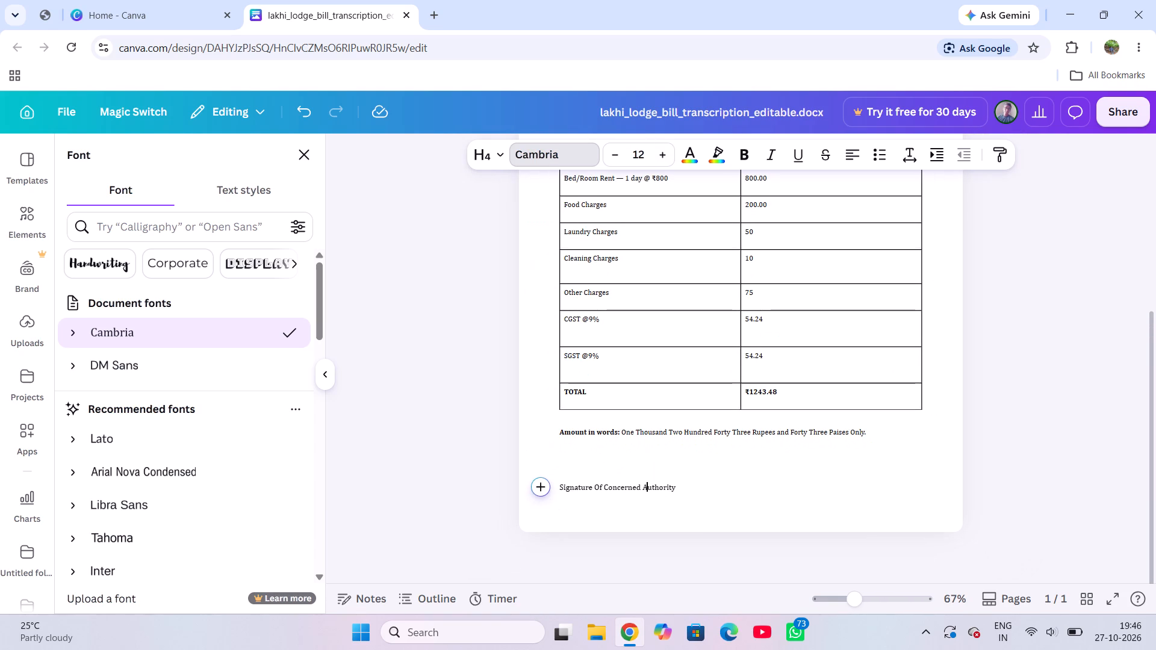
{"action": "double_click", "coordinate": [649, 490]}
{"action": "left_click", "coordinate": [722, 524]}
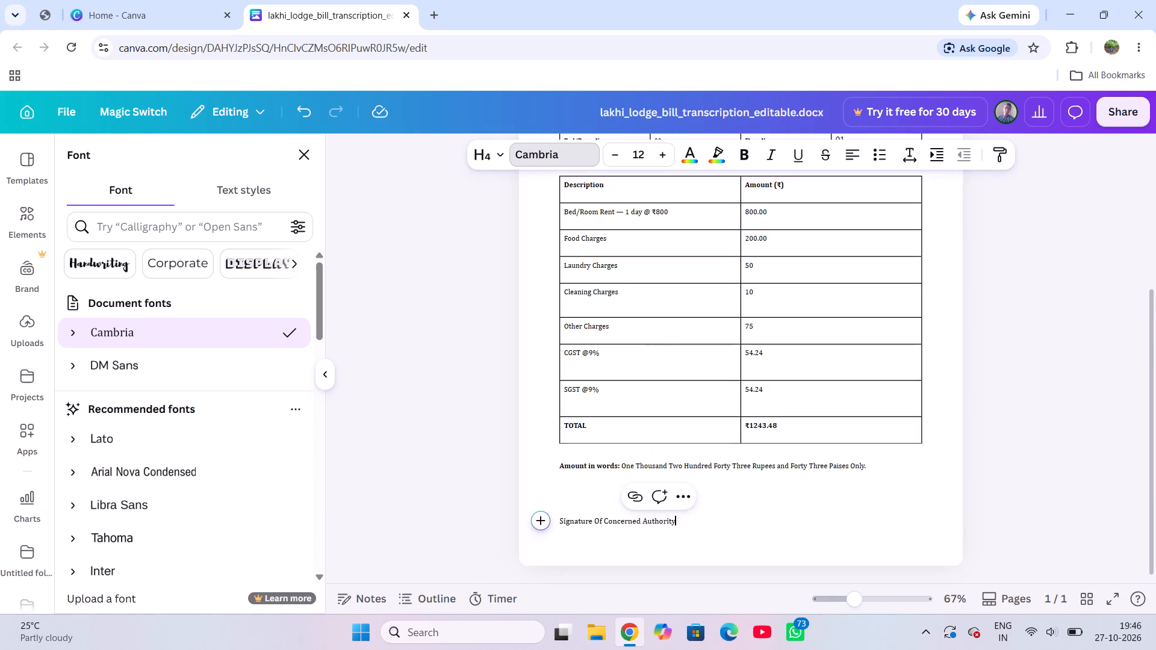
Remove two of the blank lines between the amount in words and the signature line.
{"action": "left_click", "coordinate": [559, 509]}
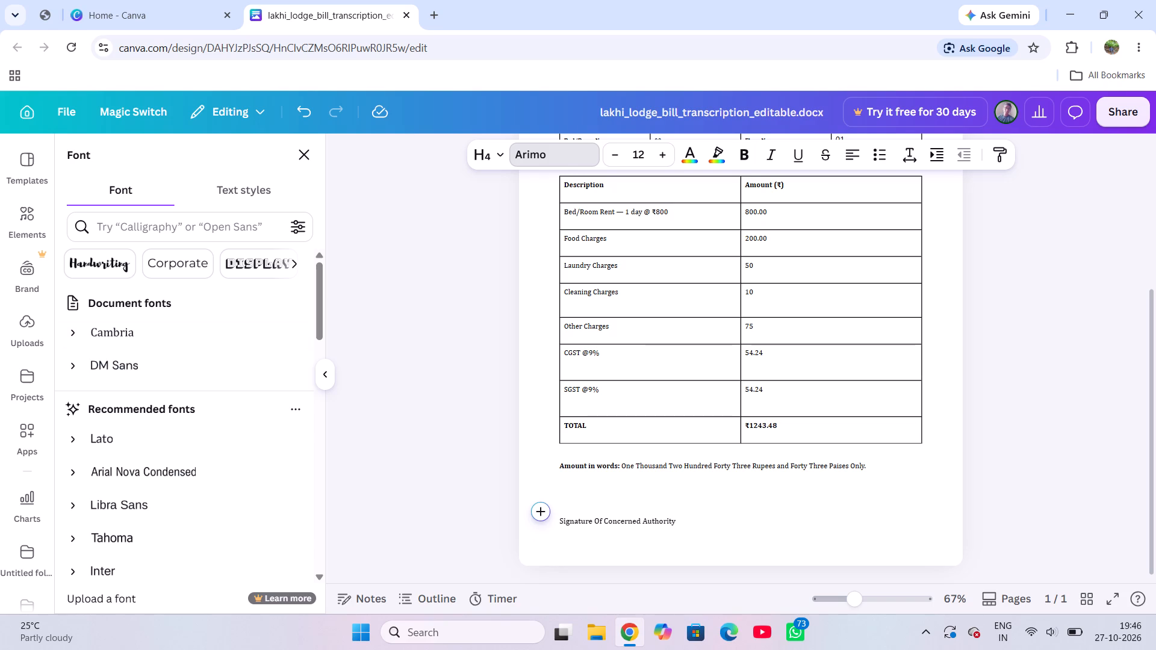
{"action": "key", "text": "BackSpace"}
{"action": "key", "text": "BackSpace"}
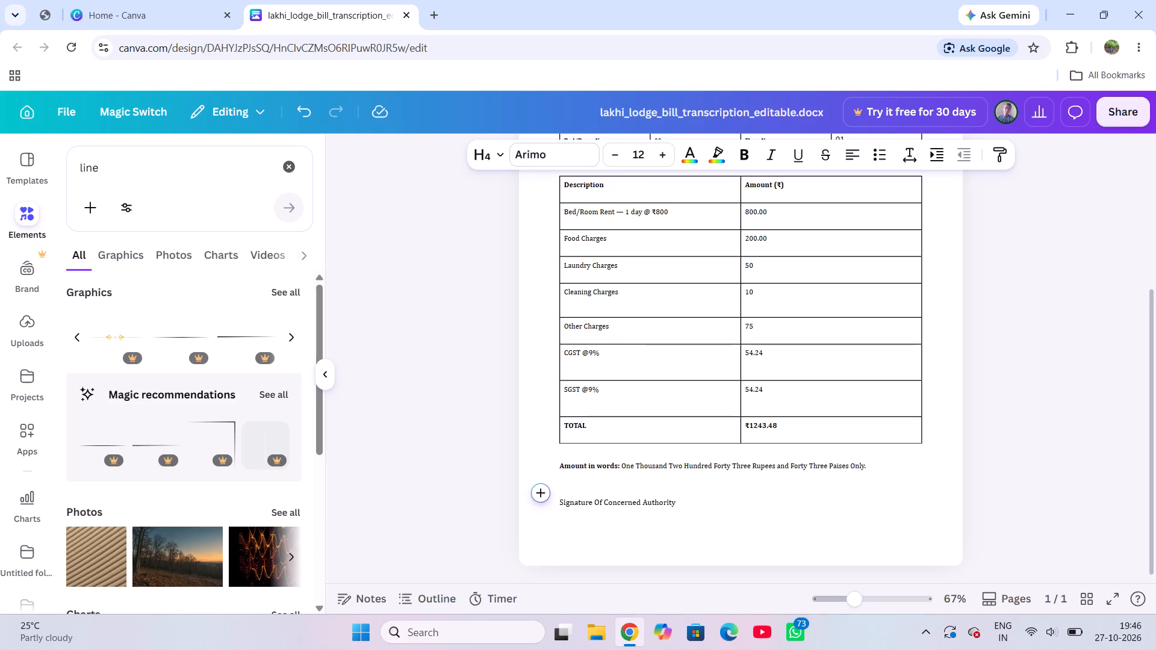
{"action": "key", "text": "Return"}
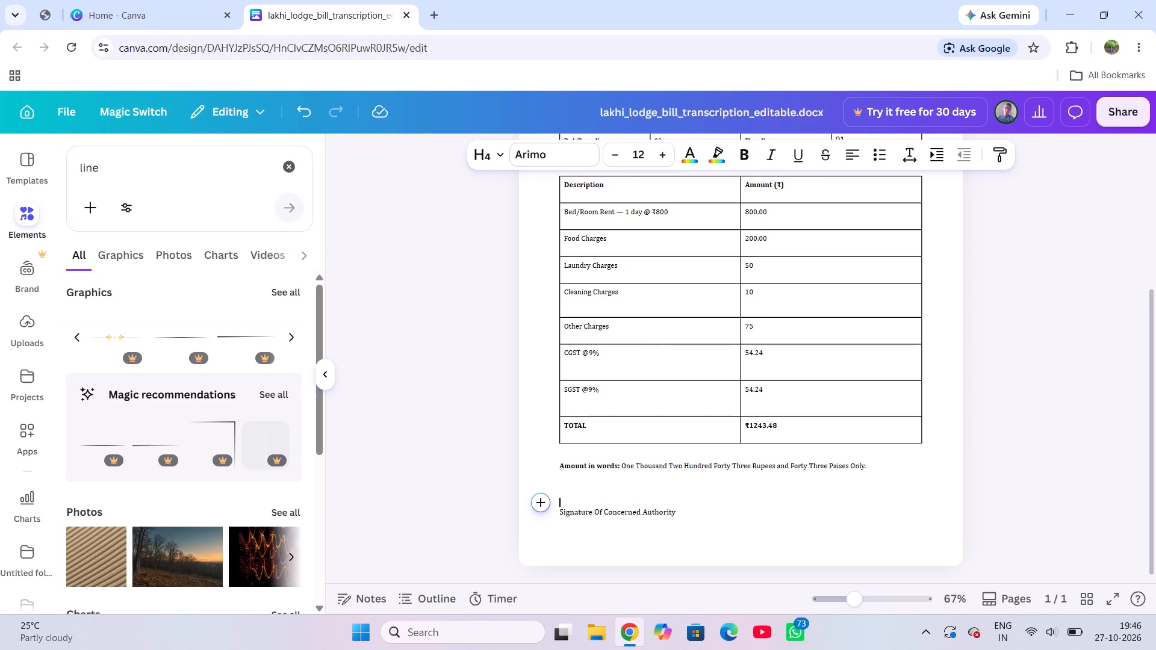
{"action": "key", "text": "BackSpace"}
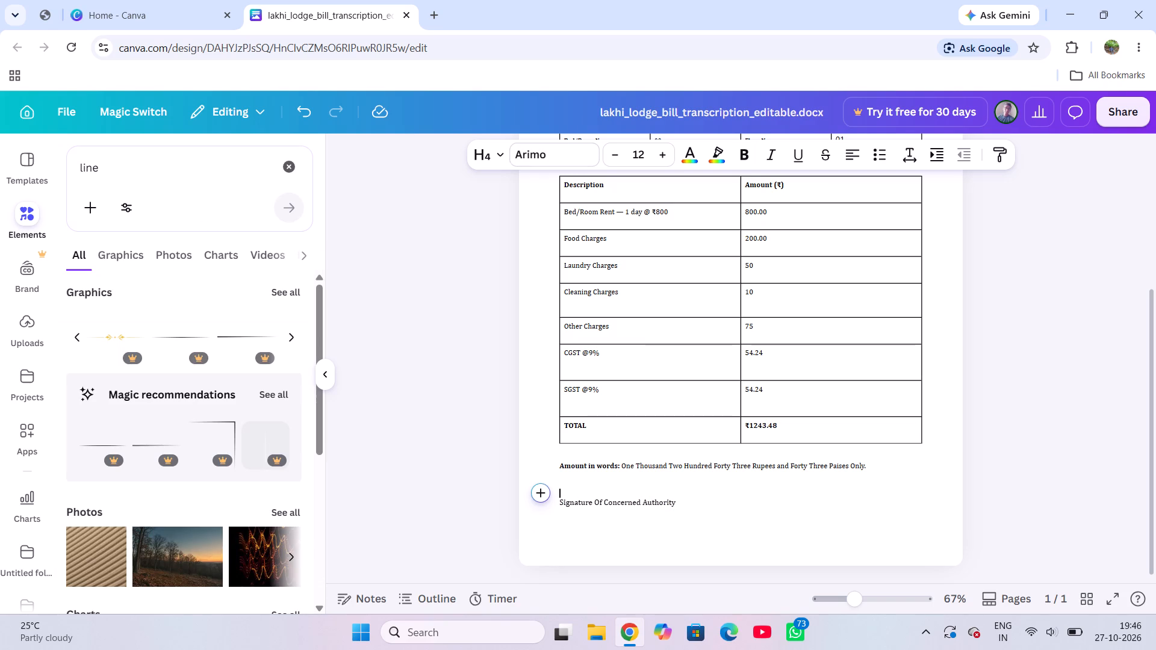
Add a run of spaces after "Authority" at the end of the signature line.
{"action": "left_click", "coordinate": [860, 502]}
{"action": "double_click", "coordinate": [867, 513]}
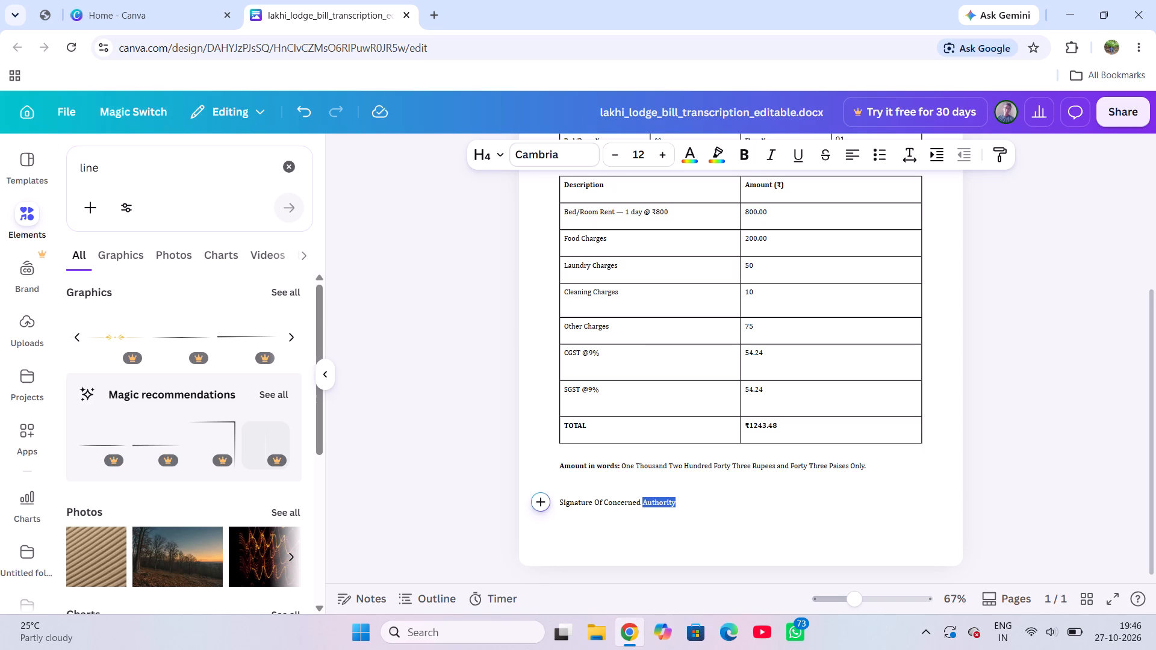
{"action": "left_click", "coordinate": [869, 506]}
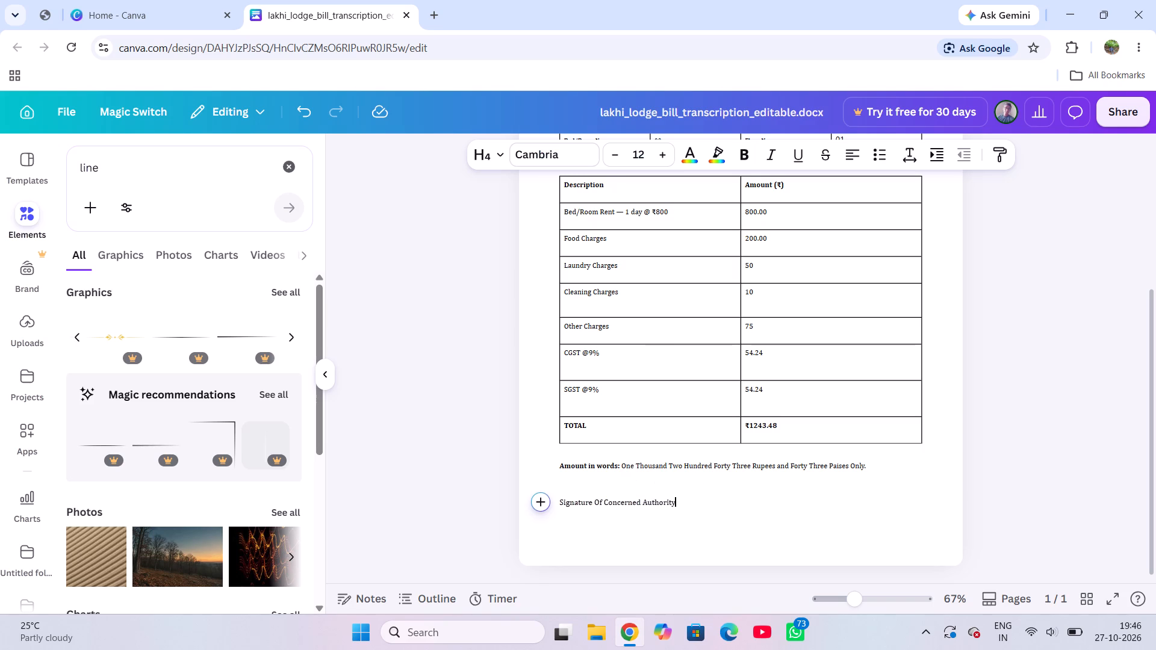
{"action": "key", "text": "space"}
{"action": "key", "text": "space"}
{"action": "key", "text": "space"}
{"action": "key", "text": "space"}
{"action": "key", "text": "space"}
{"action": "key", "text": "space"}
{"action": "key", "text": "space"}
{"action": "key", "text": "space"}
{"action": "key", "text": "space"}
{"action": "key", "text": "space"}
{"action": "key", "text": "space"}
{"action": "key", "text": "space"}
{"action": "key", "text": "space"}
{"action": "key", "text": "space"}
{"action": "key", "text": "space"}
{"action": "key", "text": "space"}
{"action": "key", "text": "space"}
{"action": "key", "text": "space"}
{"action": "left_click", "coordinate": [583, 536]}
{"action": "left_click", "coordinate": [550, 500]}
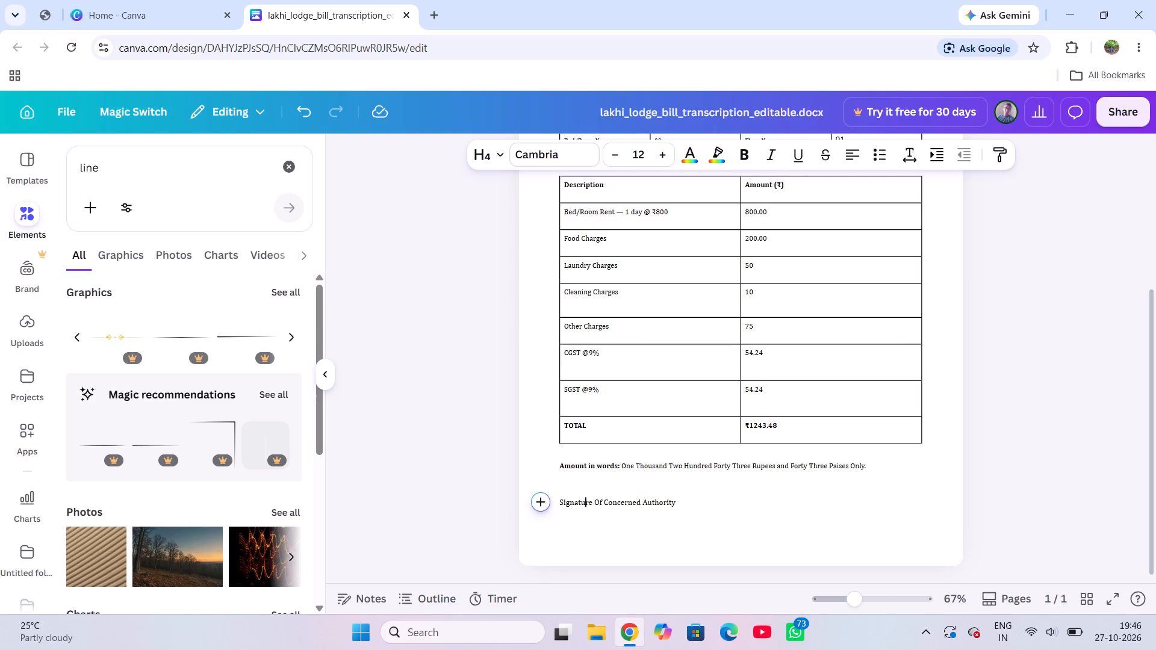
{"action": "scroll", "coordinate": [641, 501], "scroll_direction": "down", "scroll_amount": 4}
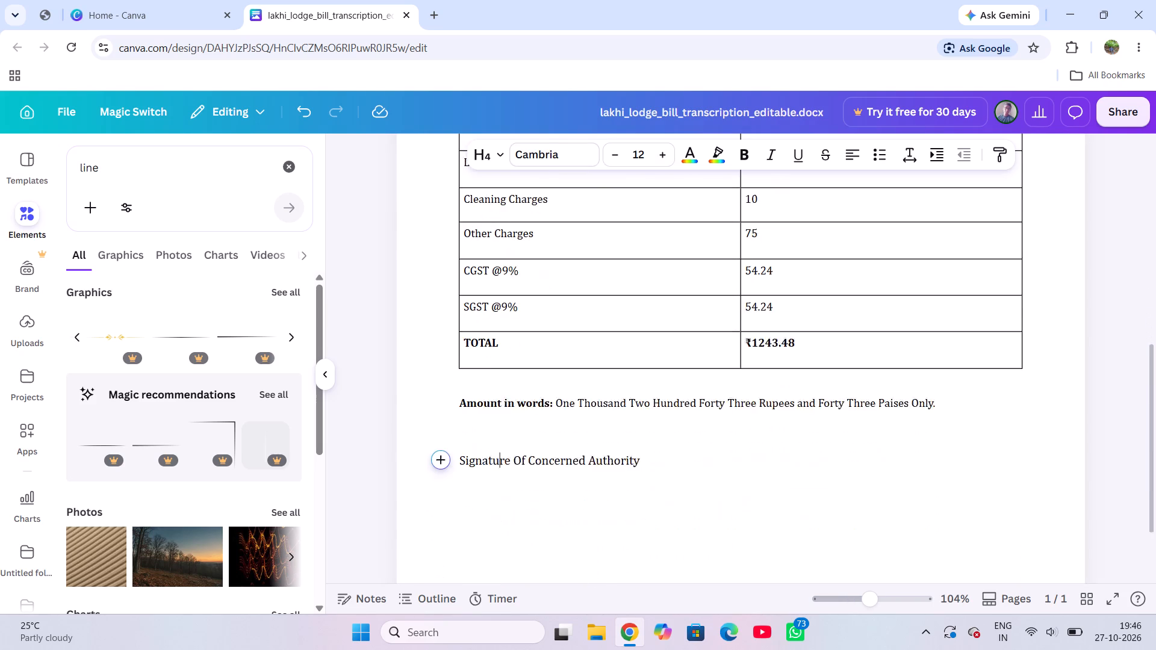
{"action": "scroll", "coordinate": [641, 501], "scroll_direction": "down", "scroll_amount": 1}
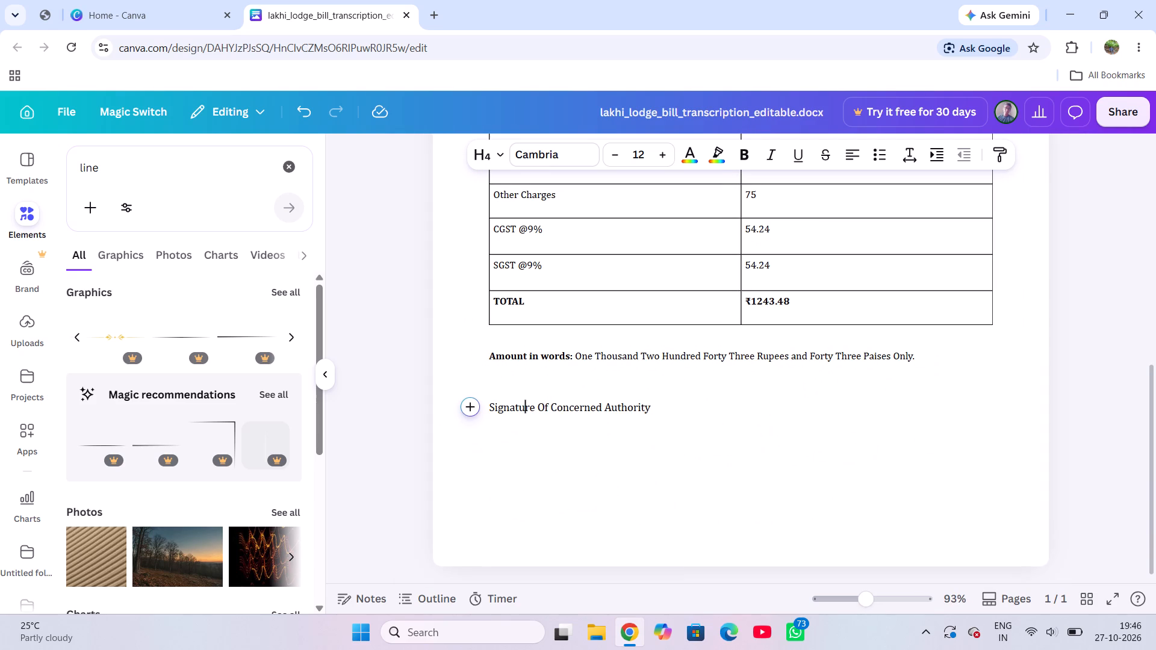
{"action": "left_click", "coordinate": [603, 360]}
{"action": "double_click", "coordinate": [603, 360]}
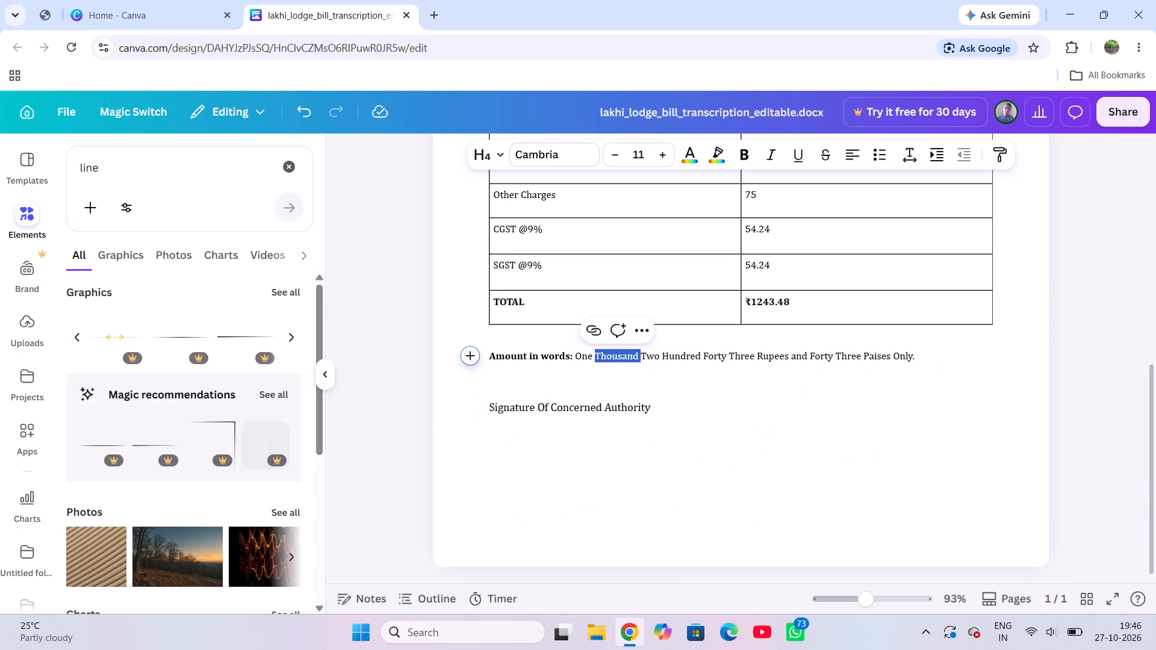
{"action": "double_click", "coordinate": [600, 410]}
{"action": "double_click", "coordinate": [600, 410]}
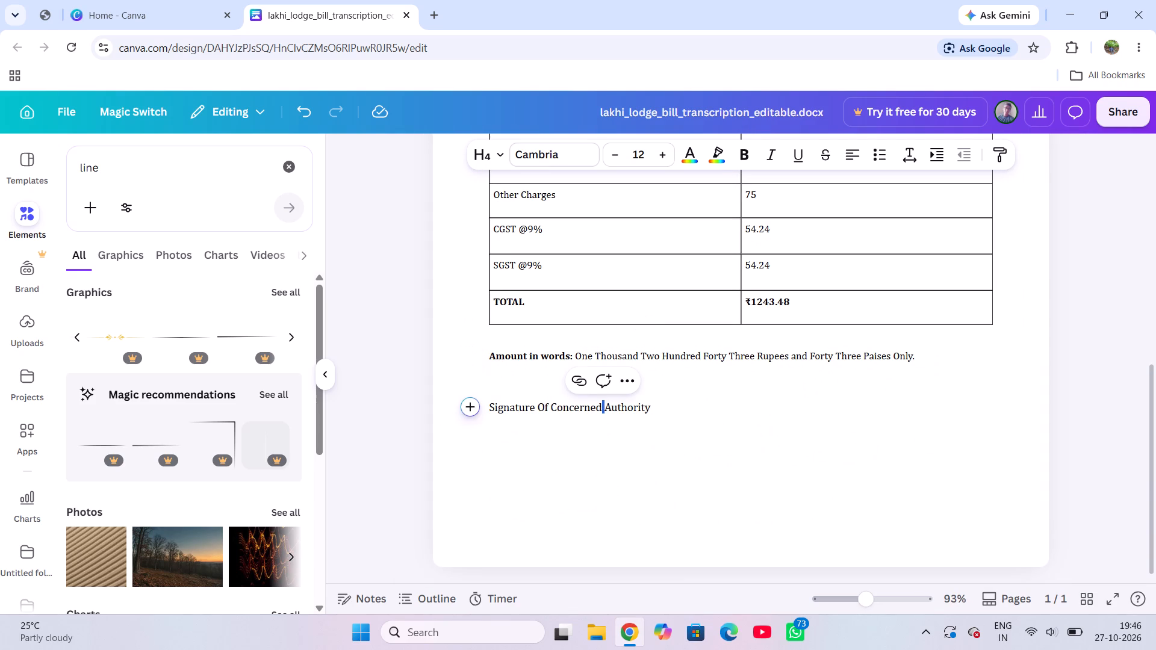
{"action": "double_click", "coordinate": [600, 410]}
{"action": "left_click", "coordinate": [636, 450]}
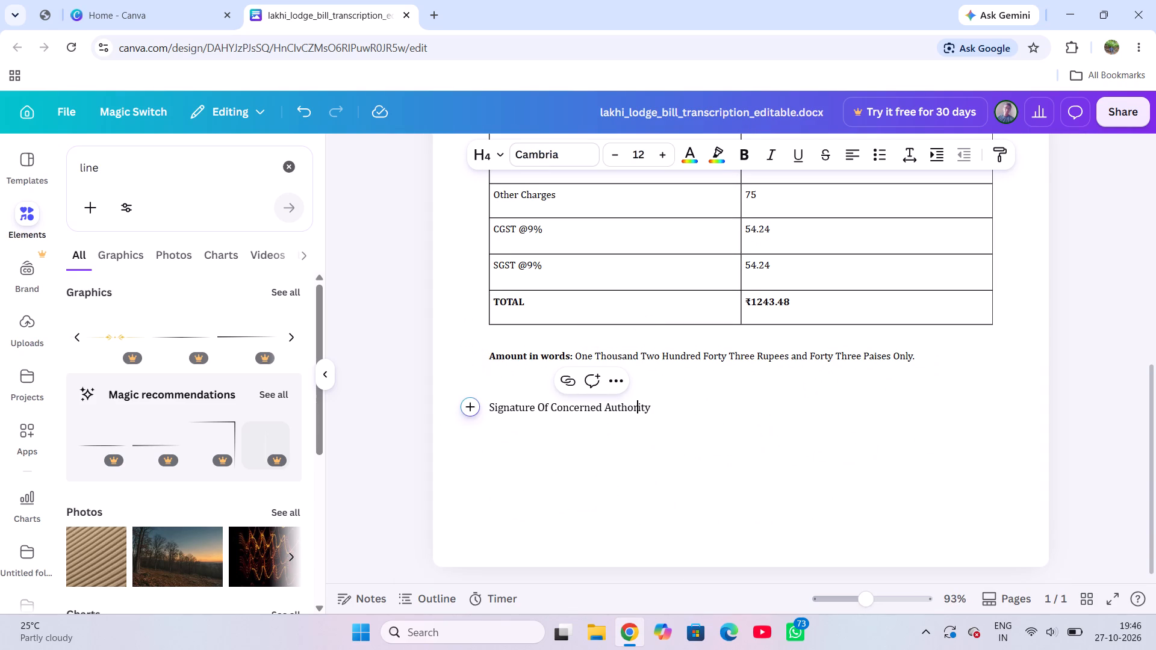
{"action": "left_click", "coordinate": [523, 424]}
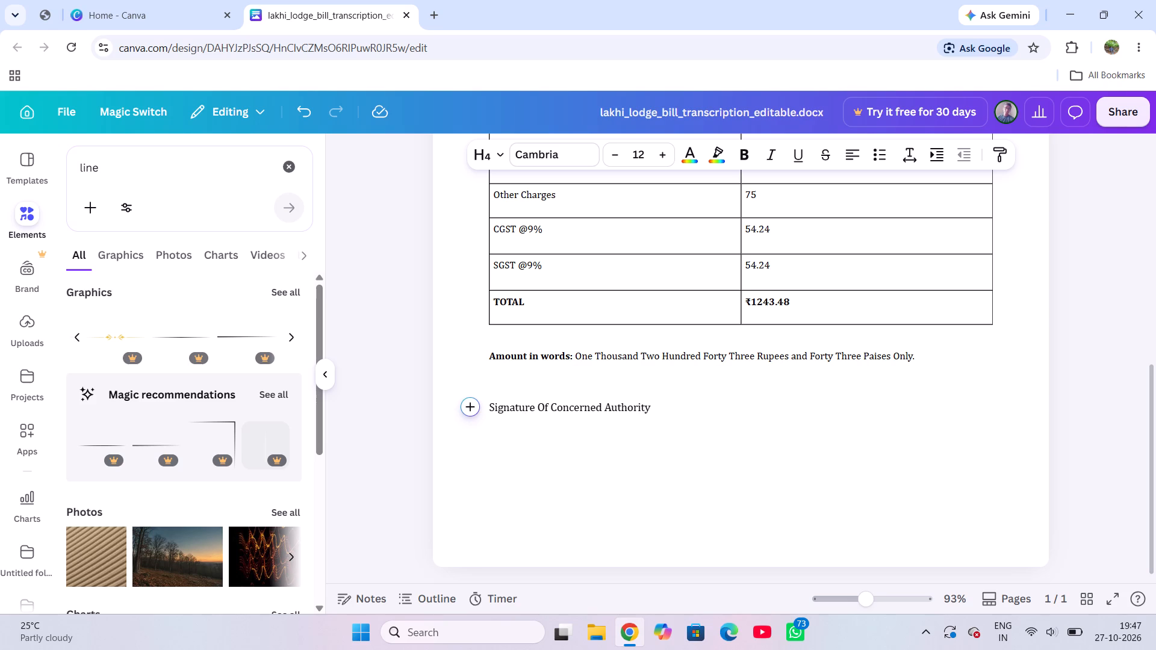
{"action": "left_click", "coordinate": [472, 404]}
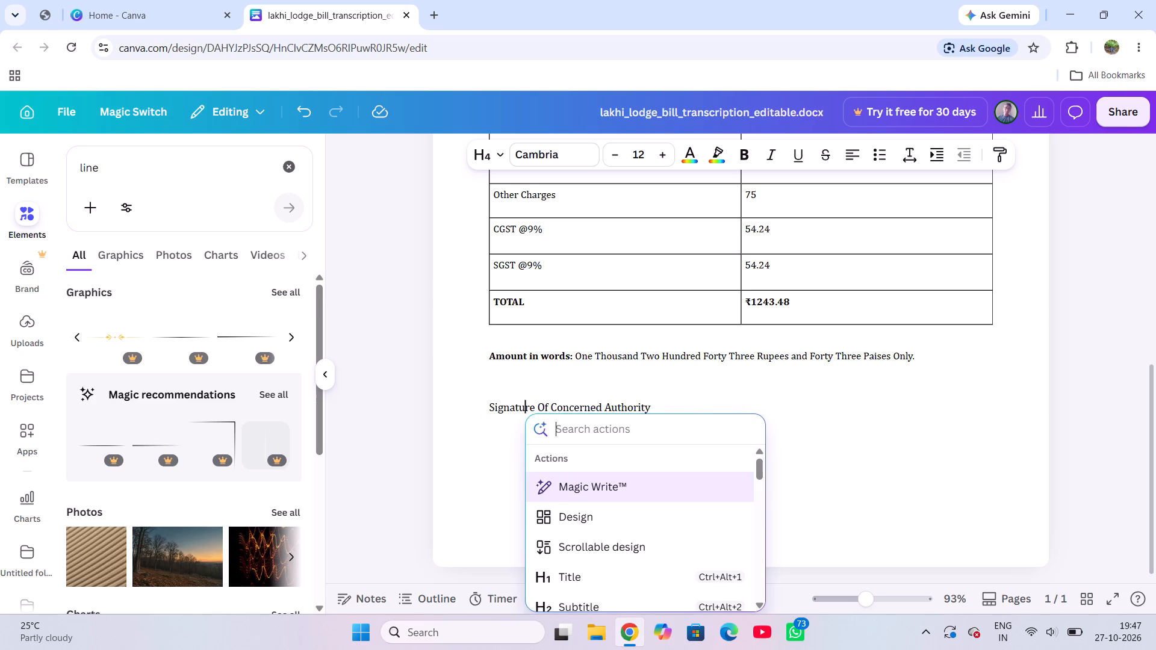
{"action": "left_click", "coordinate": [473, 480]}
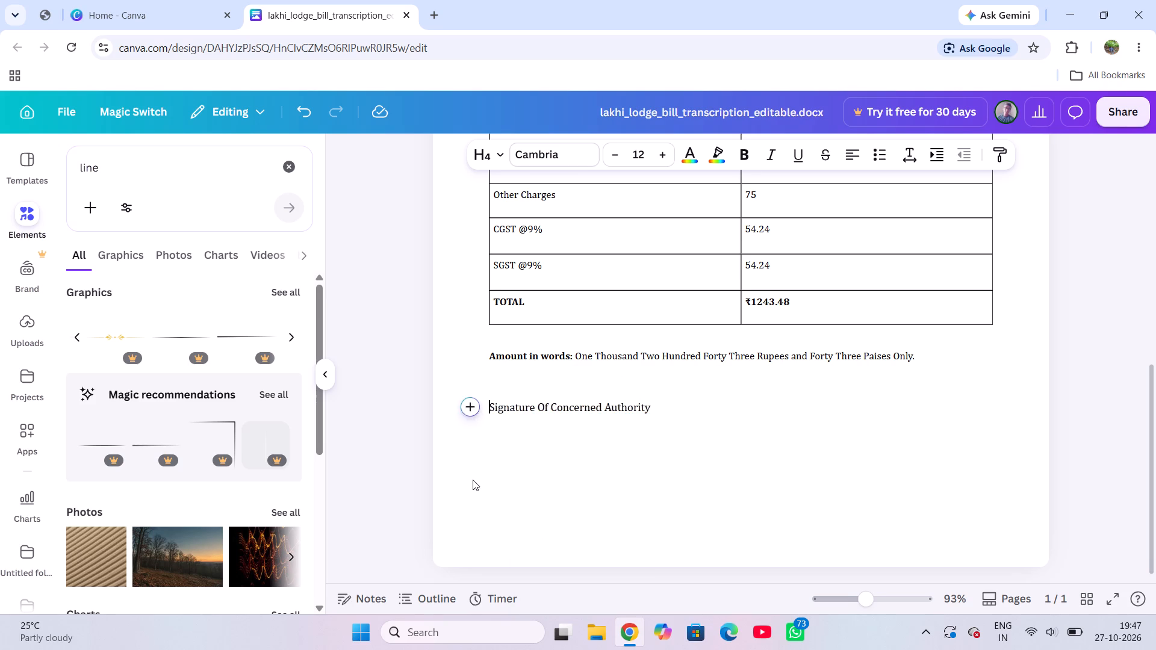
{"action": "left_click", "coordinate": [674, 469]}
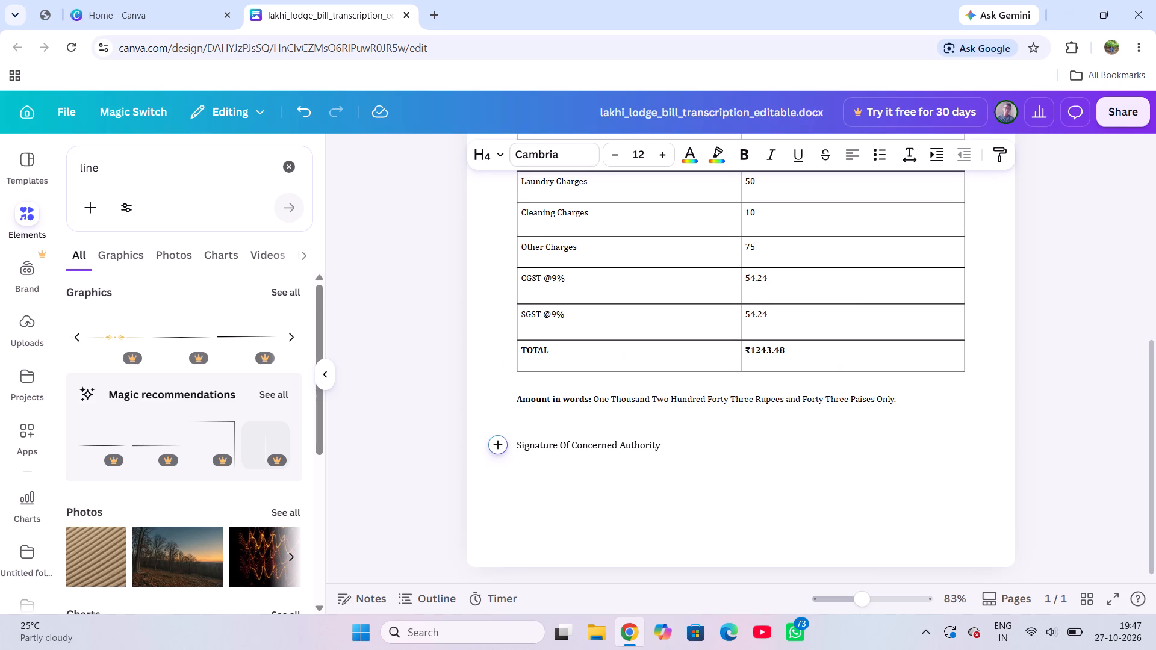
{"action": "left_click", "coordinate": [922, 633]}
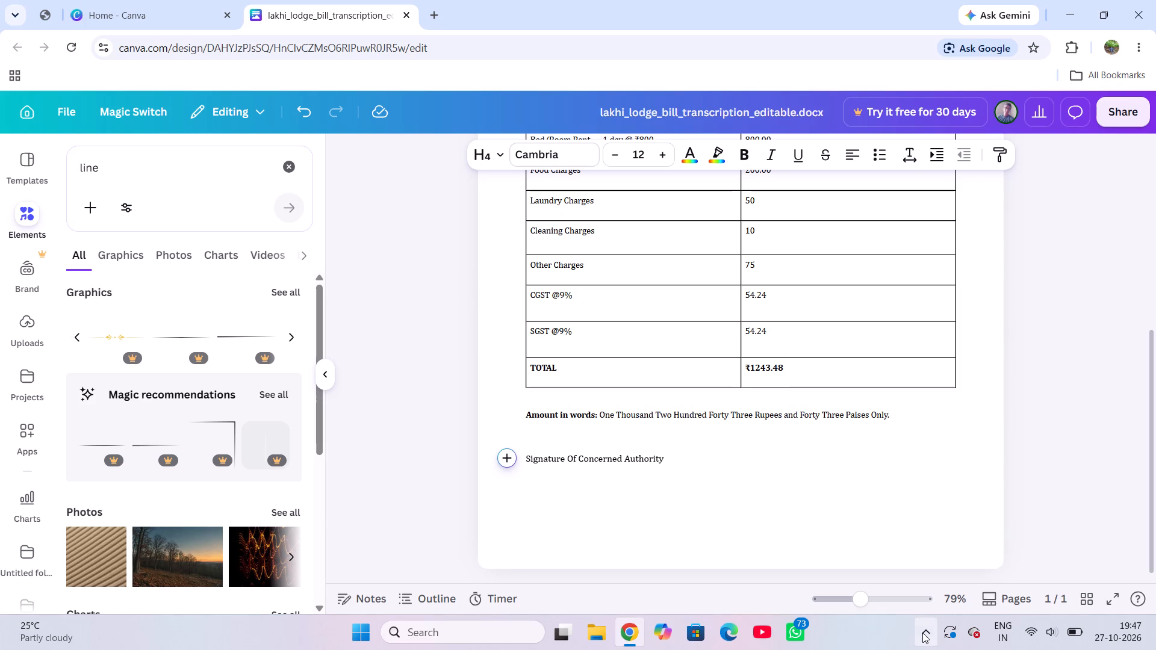